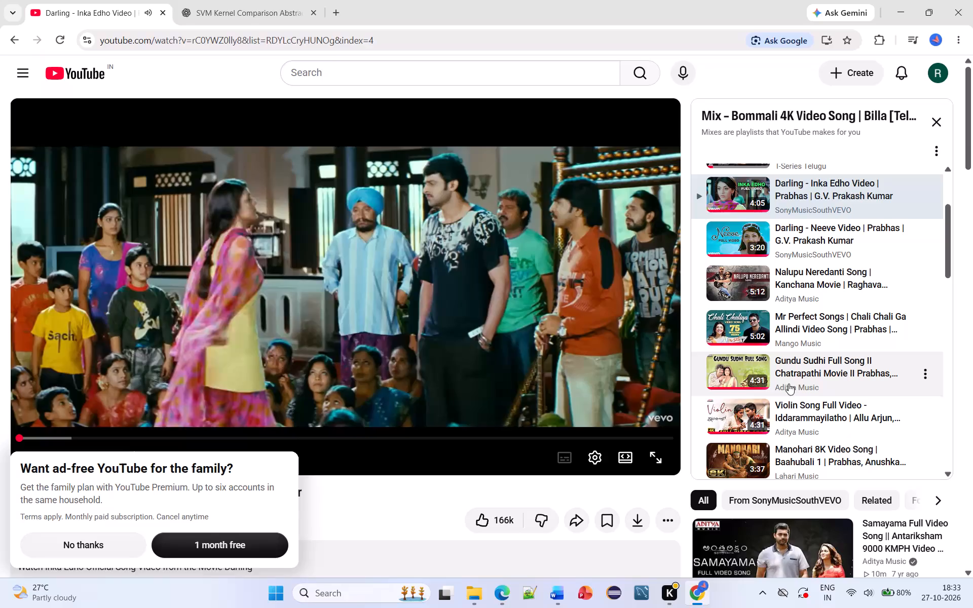
Play the Gundu Sudhi Full Song video from the YouTube mix playlist.
click(795, 370)
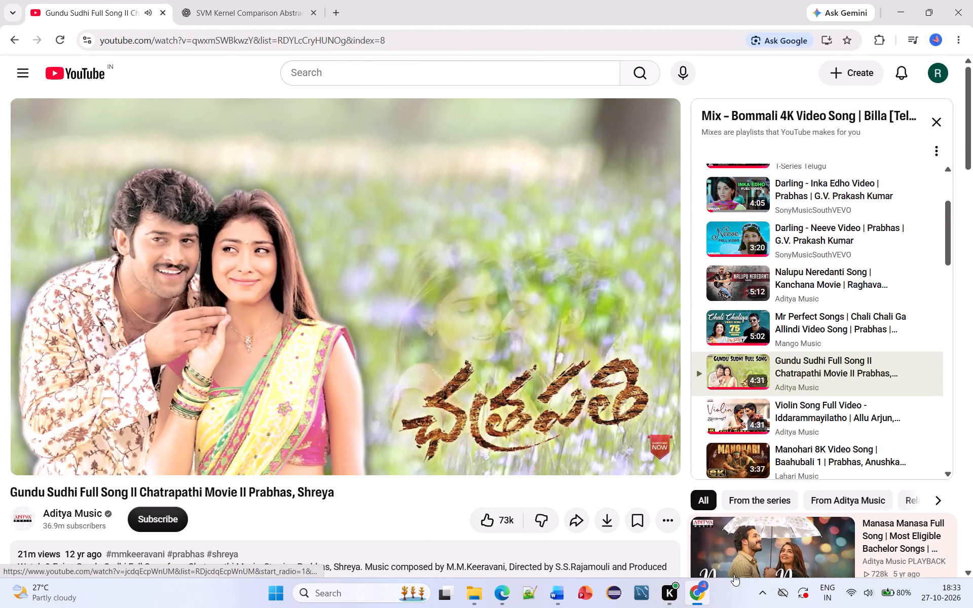
click(497, 594)
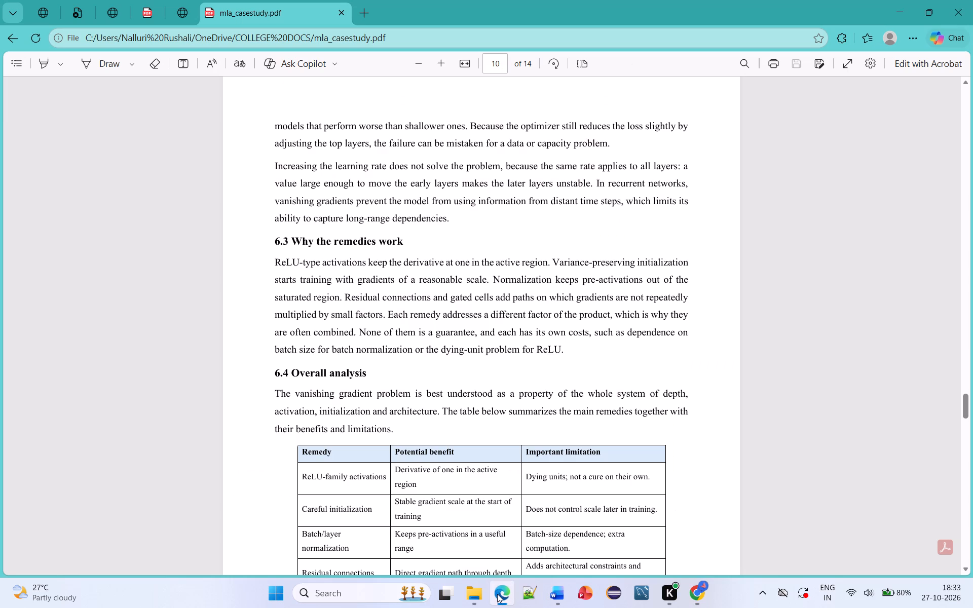
click(476, 596)
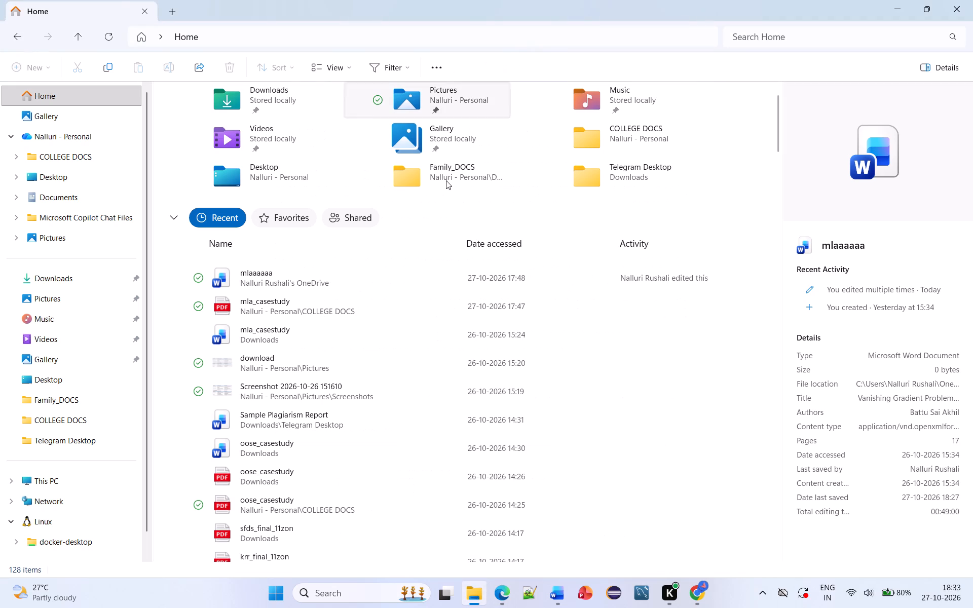
click(556, 603)
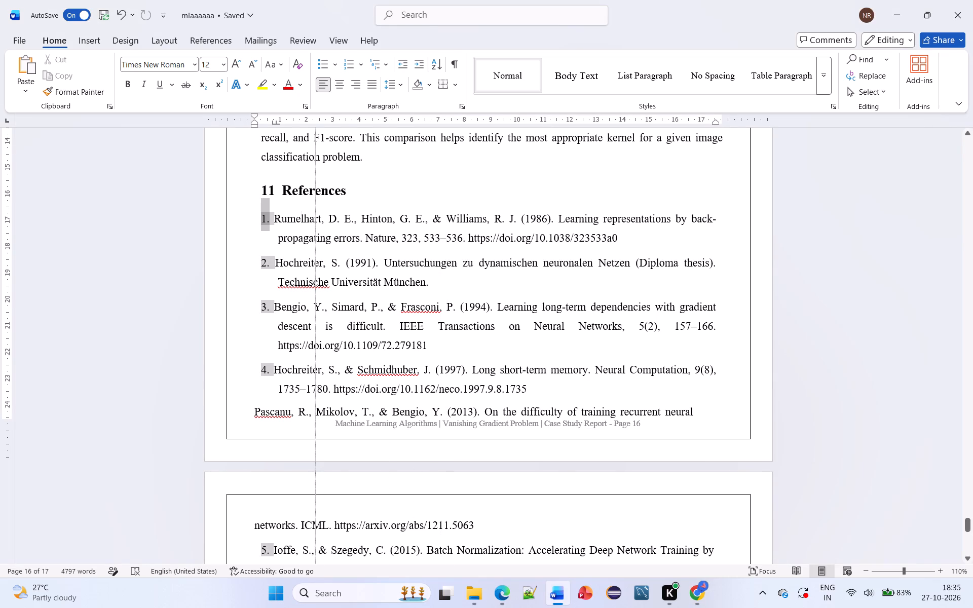
drag(316, 455, 256, 411)
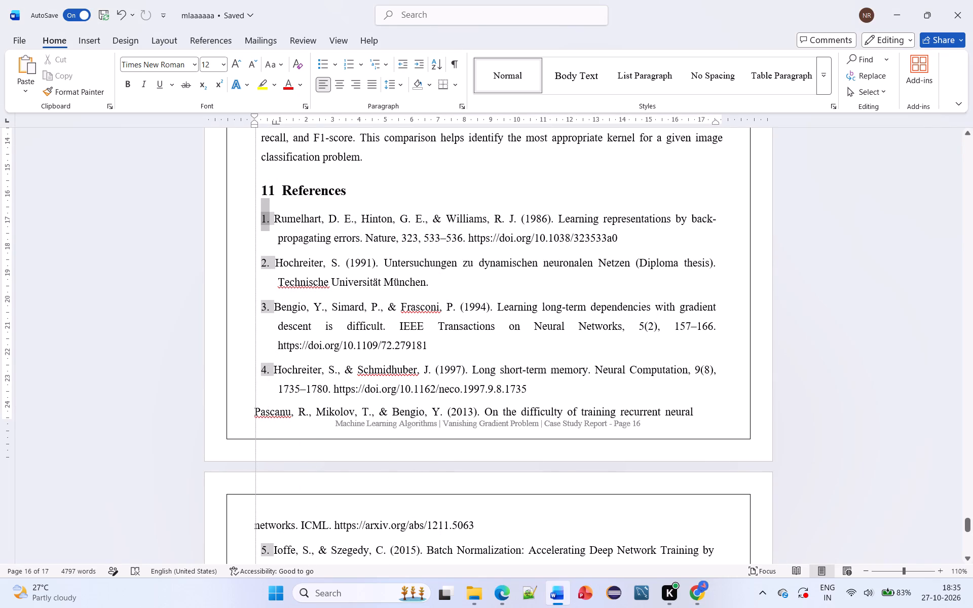
drag(256, 411, 268, 414)
click(289, 224)
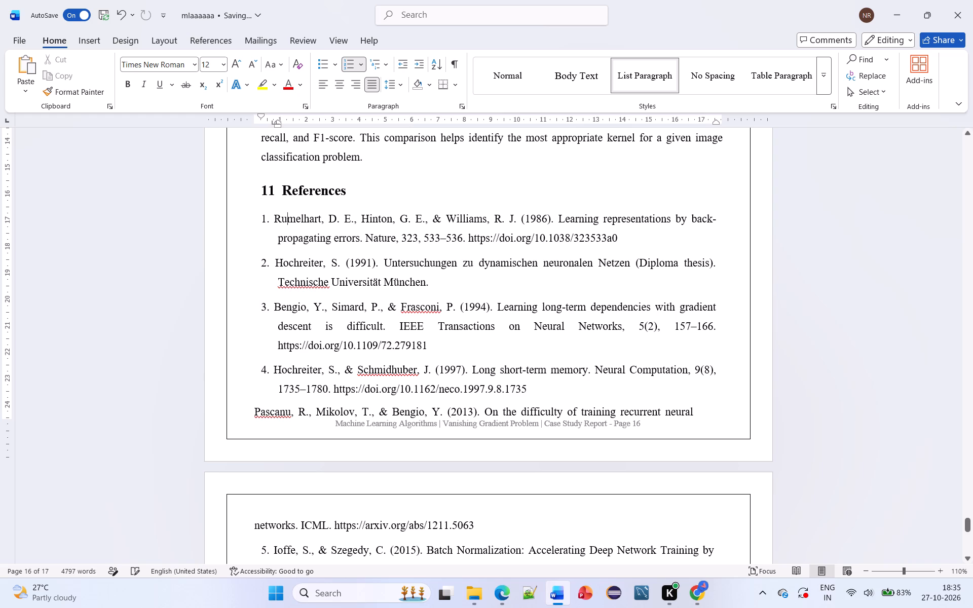
drag(276, 218, 538, 215)
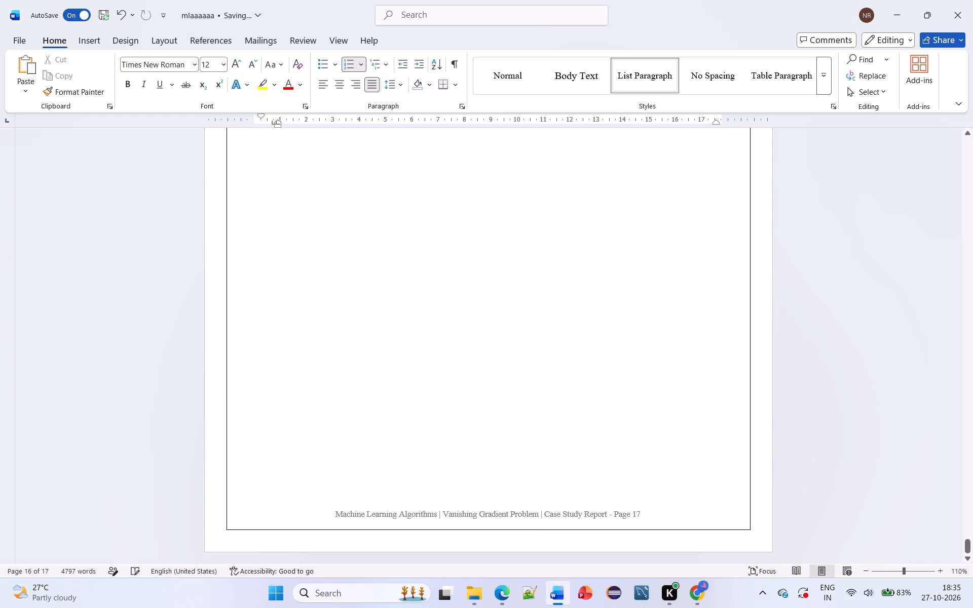
drag(538, 215, 418, 229)
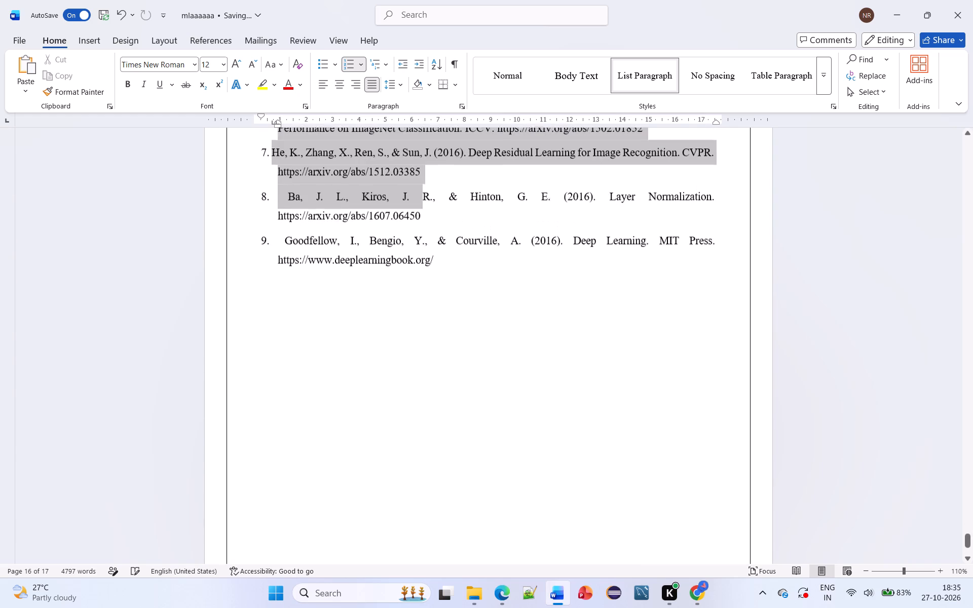
drag(418, 229, 435, 277)
key(ctrl+v)
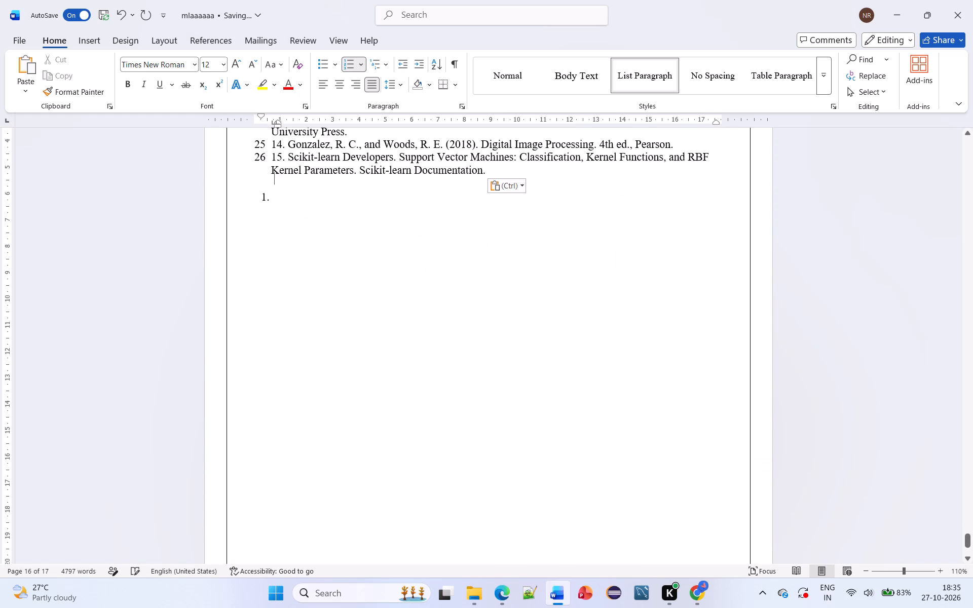
Remove the extra automatic list numbers 12 and 13 from references 1 and 2, and indent the first line of each.
scroll(441, 260, up, 3)
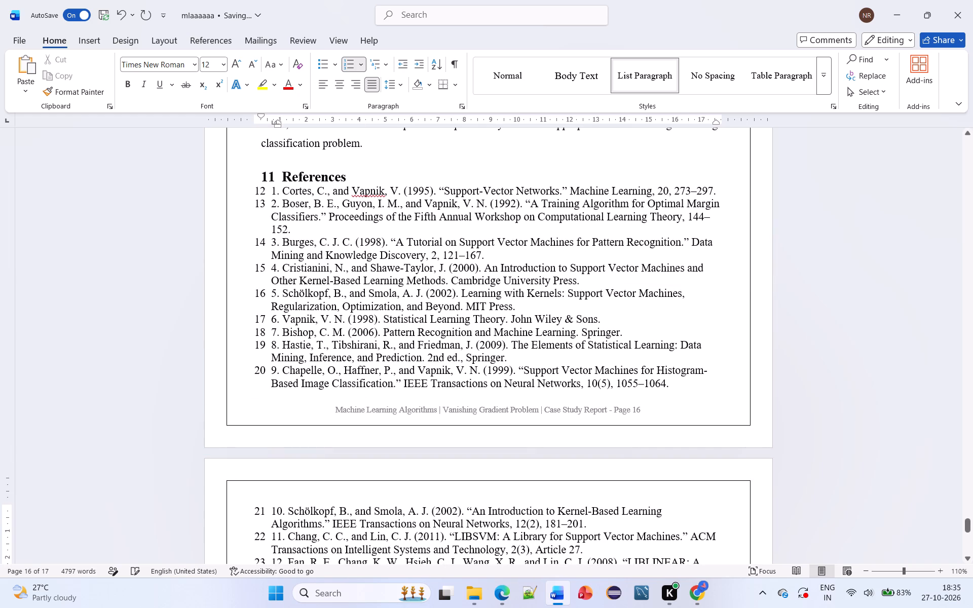
click(271, 189)
key(BackSpace)
key(BackSpace)
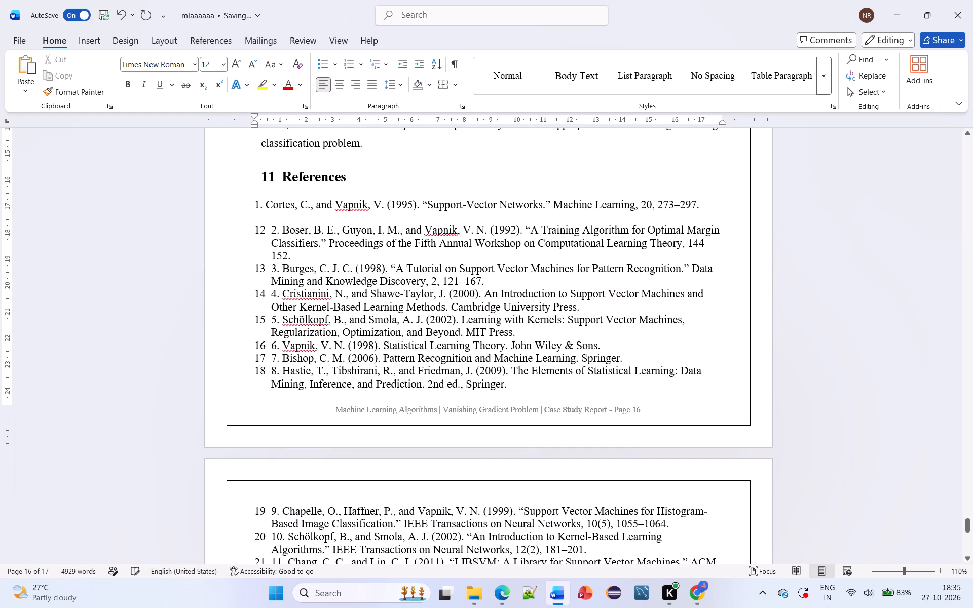
key(Tab)
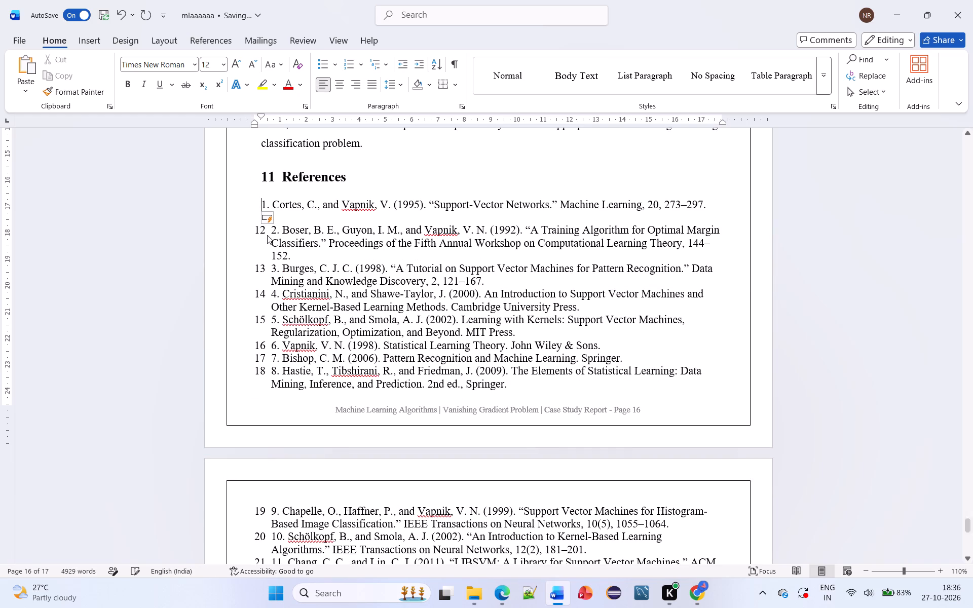
click(282, 227)
click(270, 231)
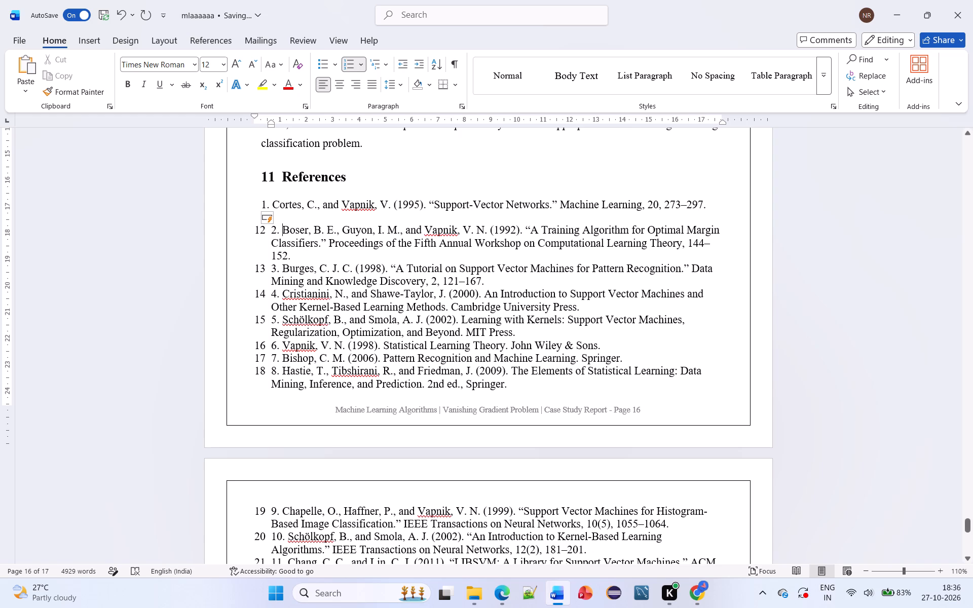
key(BackSpace)
key(BackSpace)
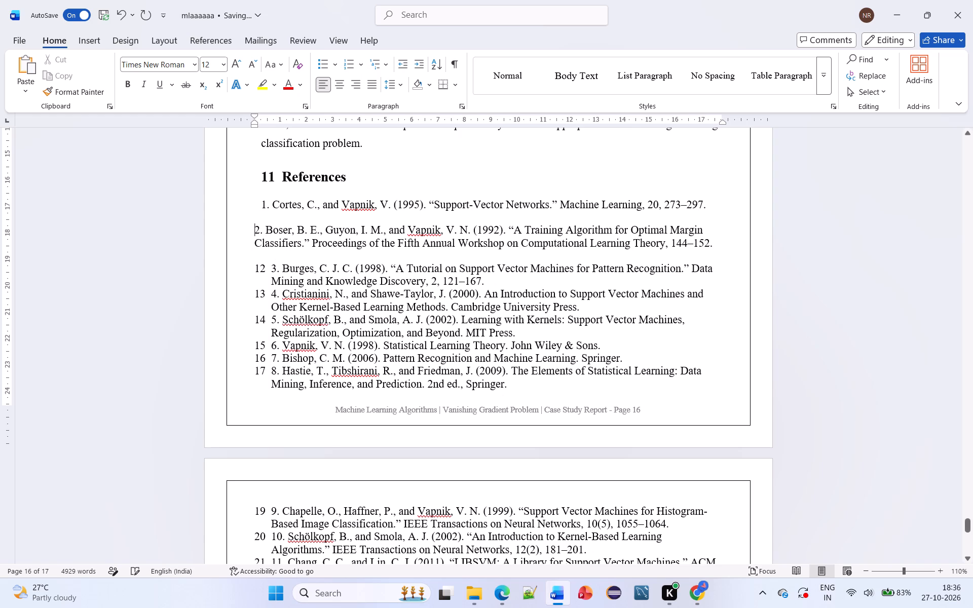
key(Tab)
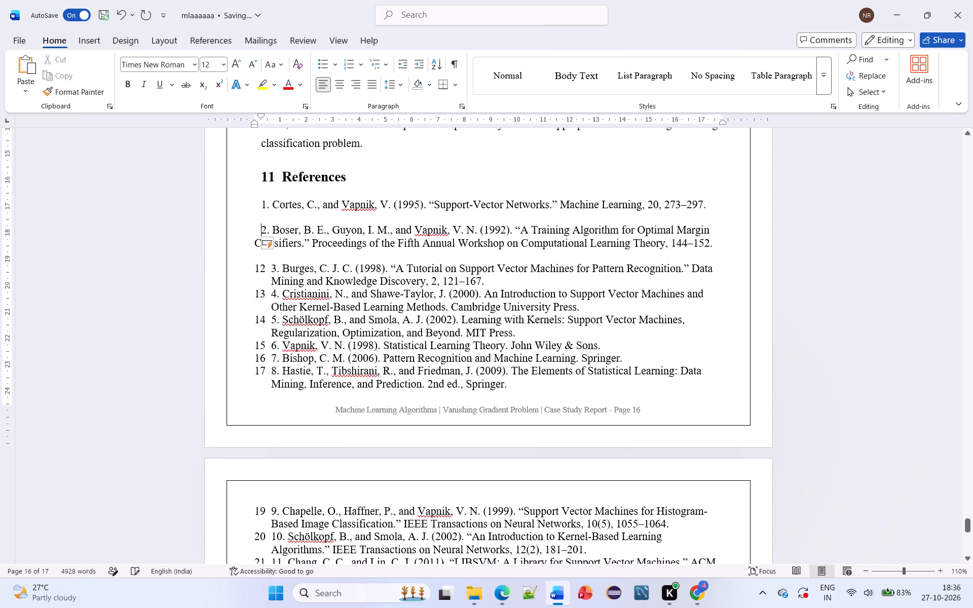
Remove the extra automatic list number and hanging indent from references 3 to 6, keeping their own pasted numbers.
click(271, 267)
key(BackSpace)
key(BackSpace)
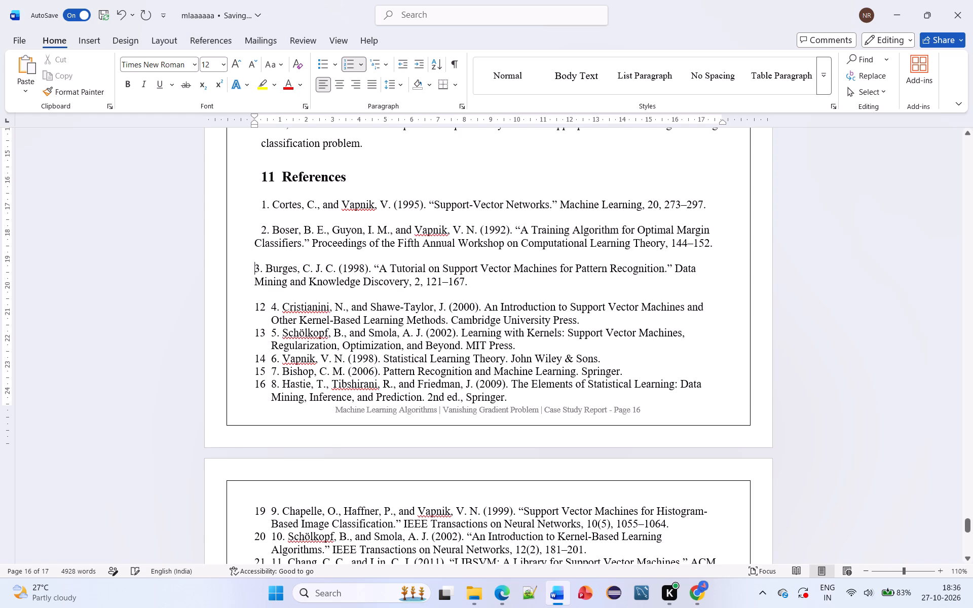
click(272, 310)
key(BackSpace)
key(BackSpace)
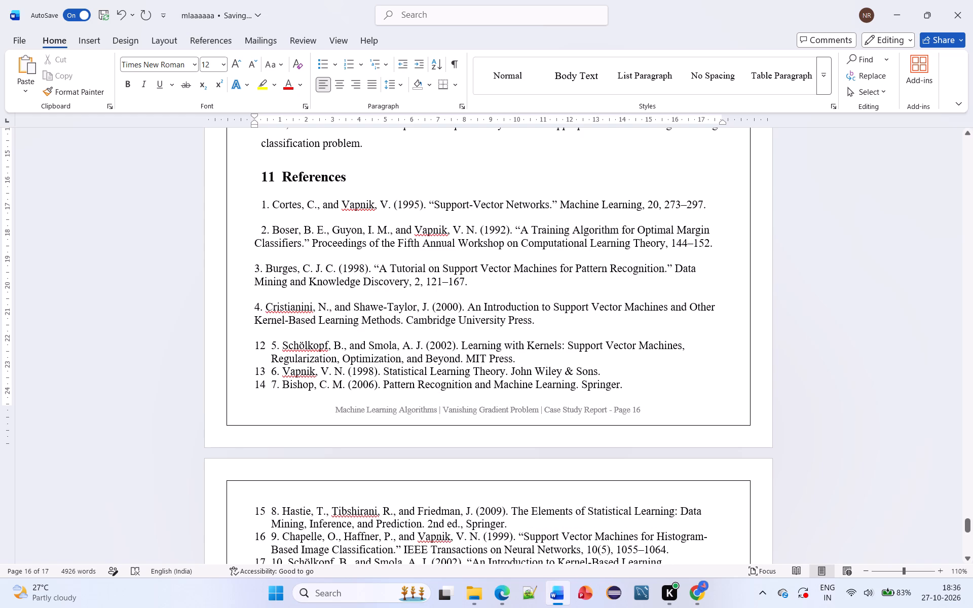
click(273, 346)
key(BackSpace)
key(BackSpace)
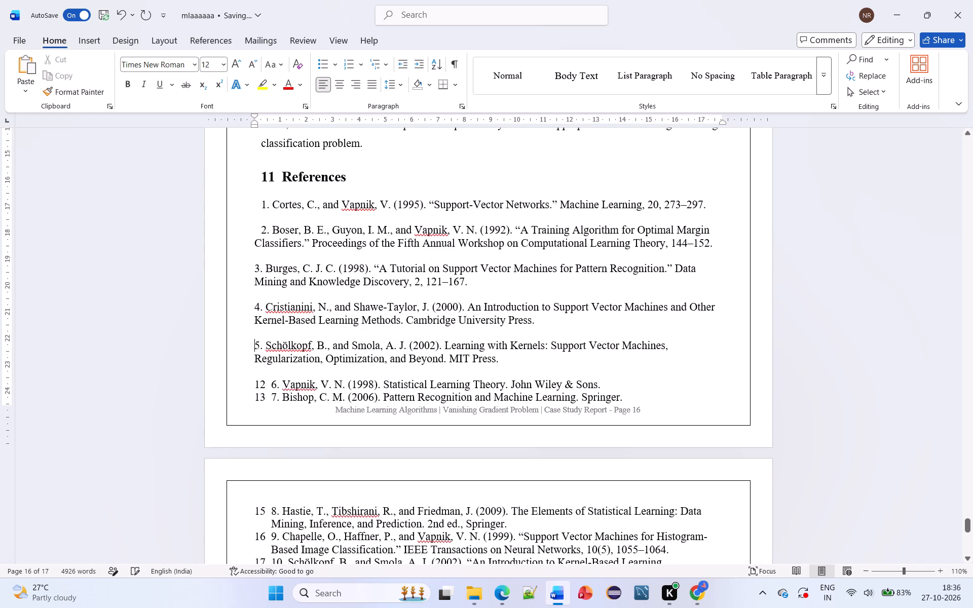
click(271, 385)
key(BackSpace)
key(BackSpace)
Remove the extra automatic list number and indent from references 7, 8 and 9 on the last page.
click(274, 509)
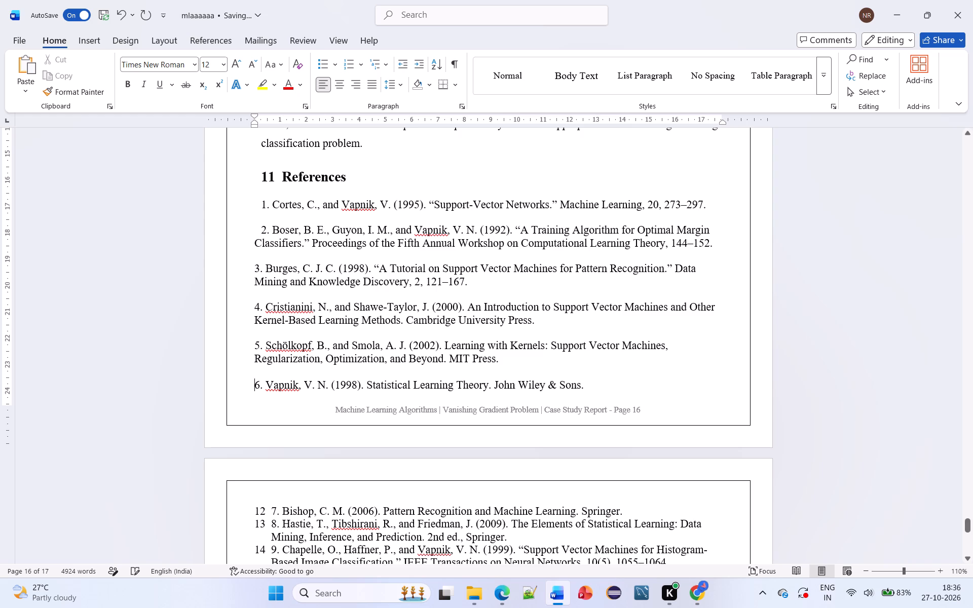
key(BackSpace)
key(BackSpace)
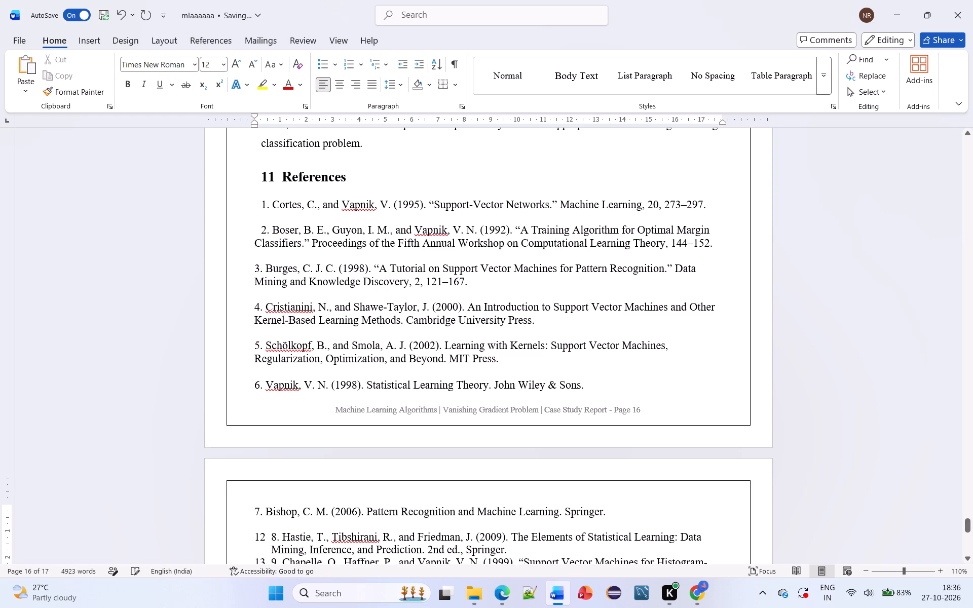
click(272, 544)
key(Up)
key(BackSpace)
key(BackSpace)
scroll(272, 544, down, 2)
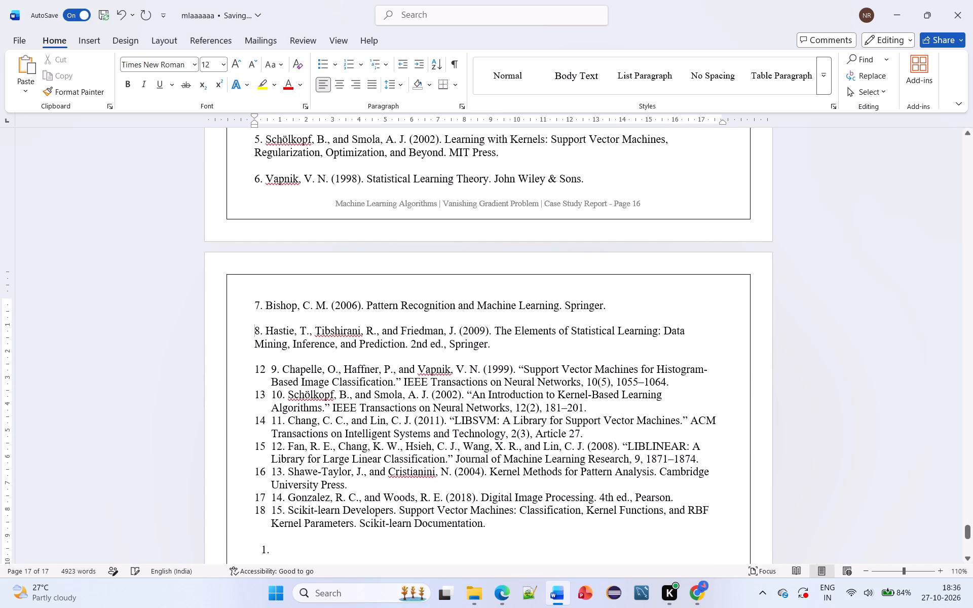
click(270, 373)
key(BackSpace)
key(BackSpace)
Remove the extra automatic list number and indent from references 10, 11 and 12.
click(270, 409)
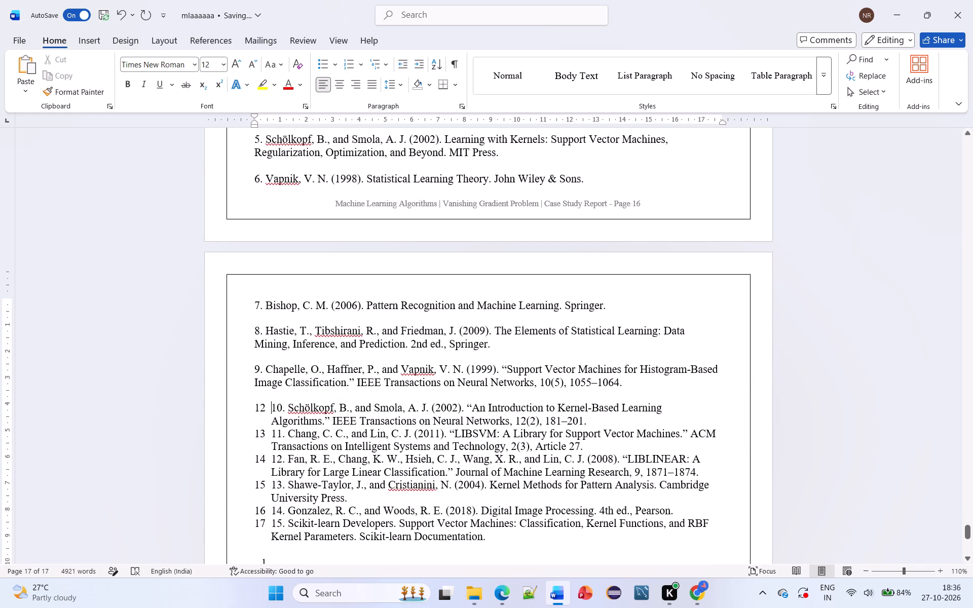
key(BackSpace)
key(BackSpace)
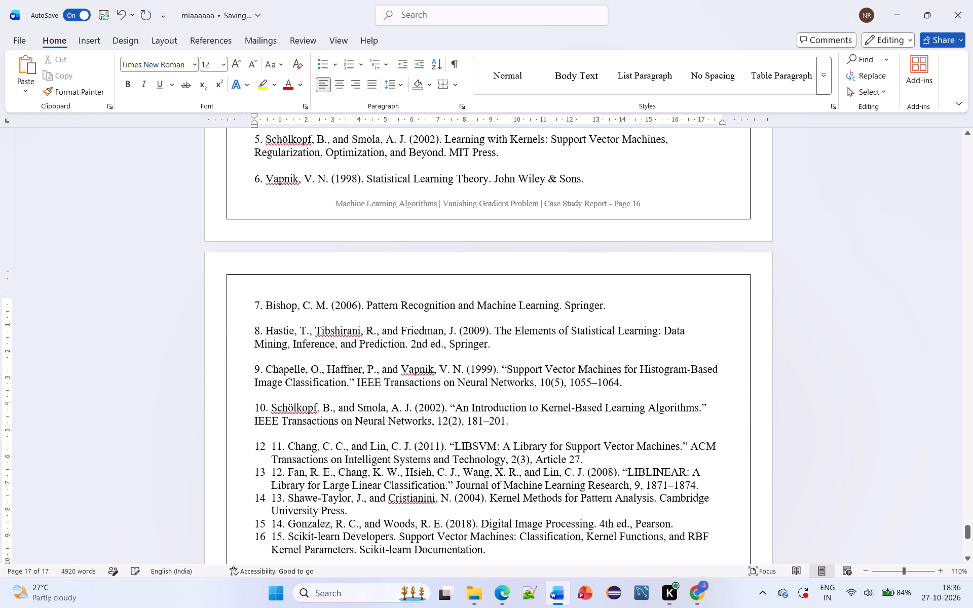
click(271, 452)
click(270, 445)
key(BackSpace)
key(BackSpace)
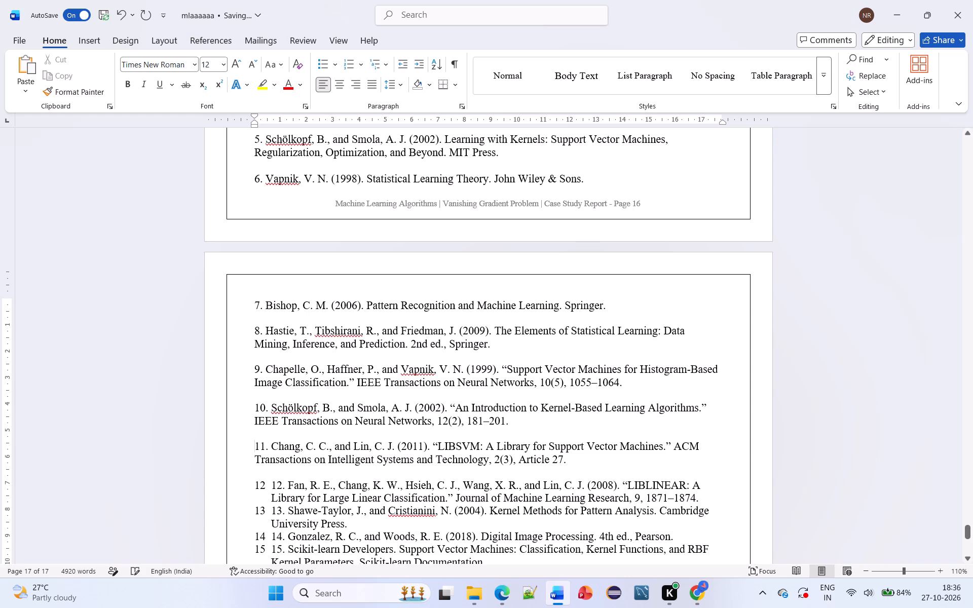
click(272, 481)
key(BackSpace)
key(BackSpace)
Remove the extra automatic list number and indent from references 13, 14 and 15, keeping their own pasted numbers.
click(274, 516)
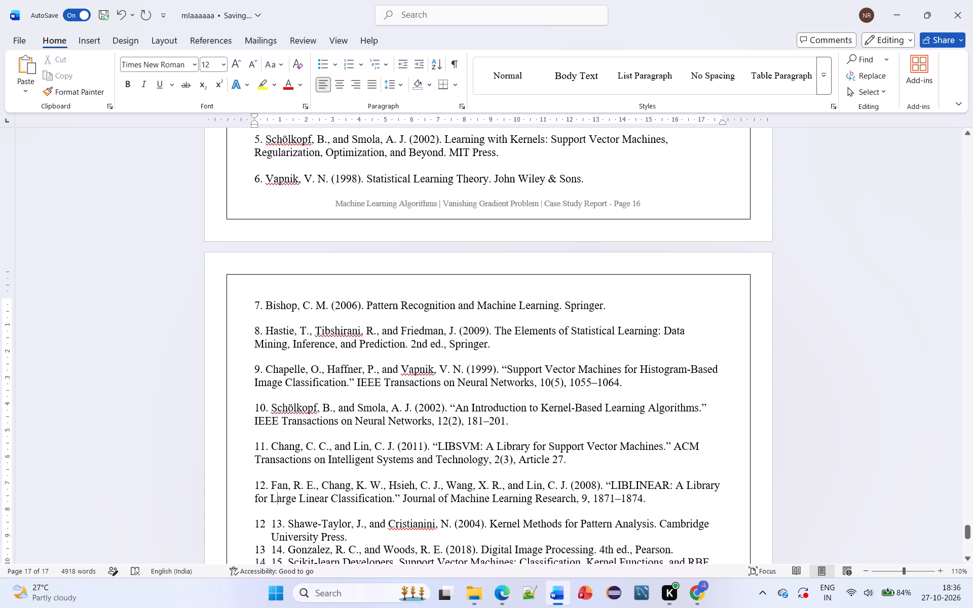
click(270, 524)
key(BackSpace)
key(BackSpace)
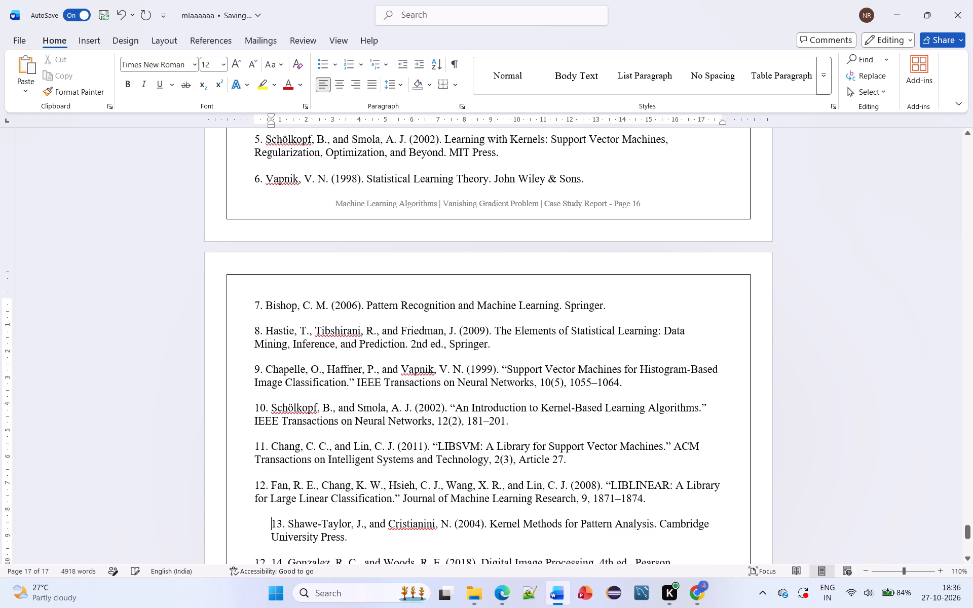
scroll(270, 524, down, 2)
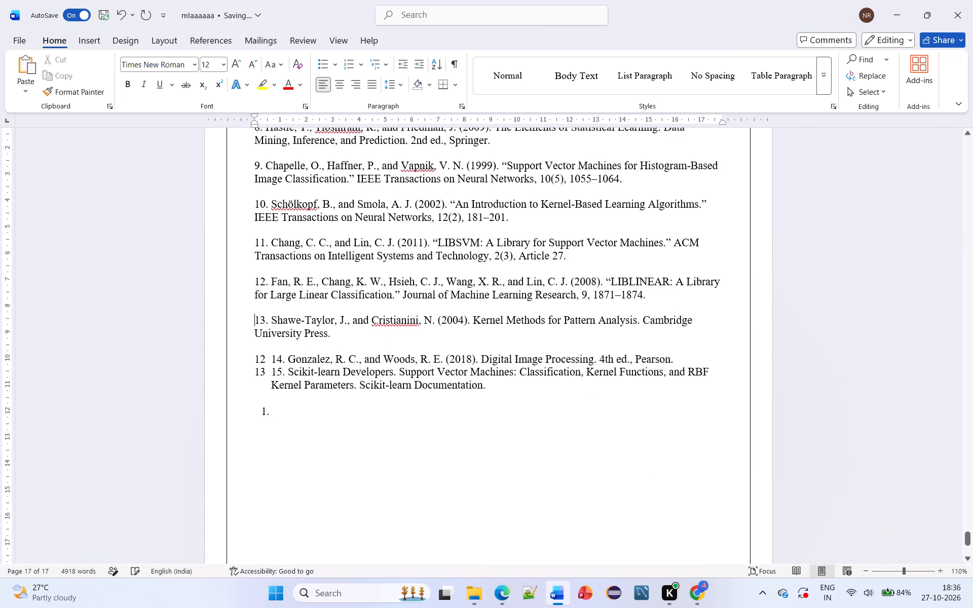
click(273, 360)
key(BackSpace)
key(BackSpace)
click(274, 384)
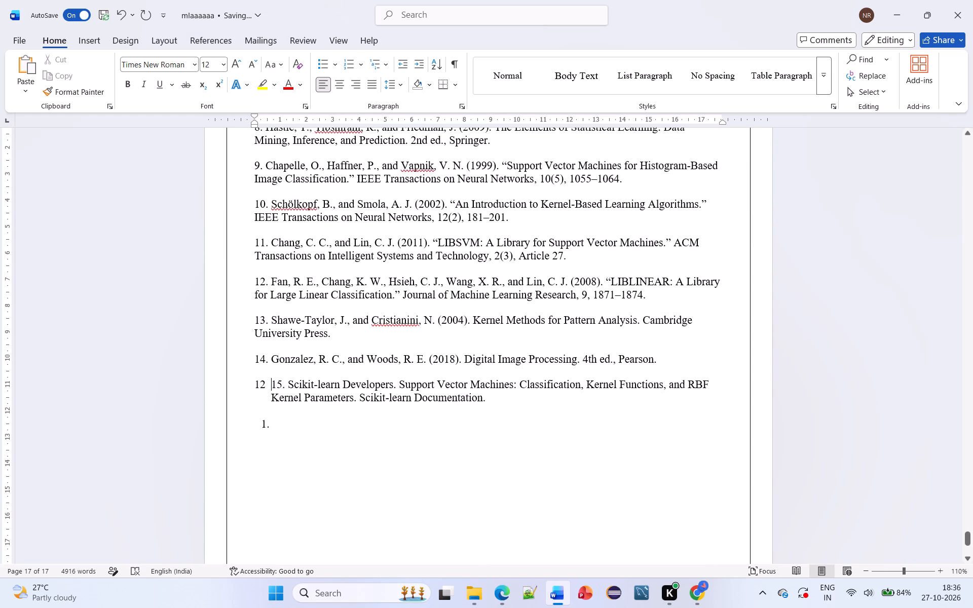
key(BackSpace)
key(BackSpace)
Remove the automatic number from the leftover empty list item below reference 15.
click(290, 427)
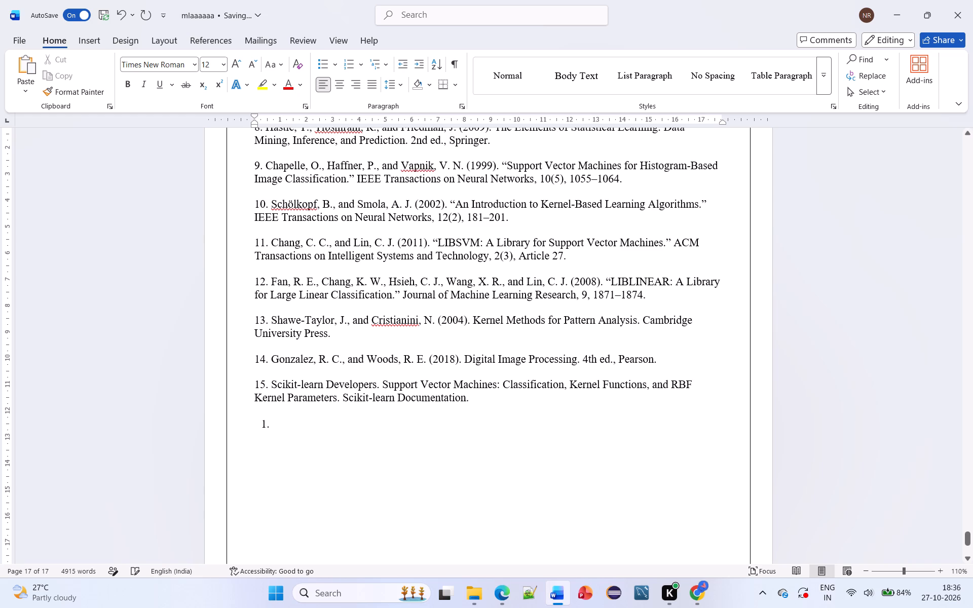
key(BackSpace)
Indent references 3 to 15 slightly so they line up with the References heading.
scroll(290, 427, up, 1)
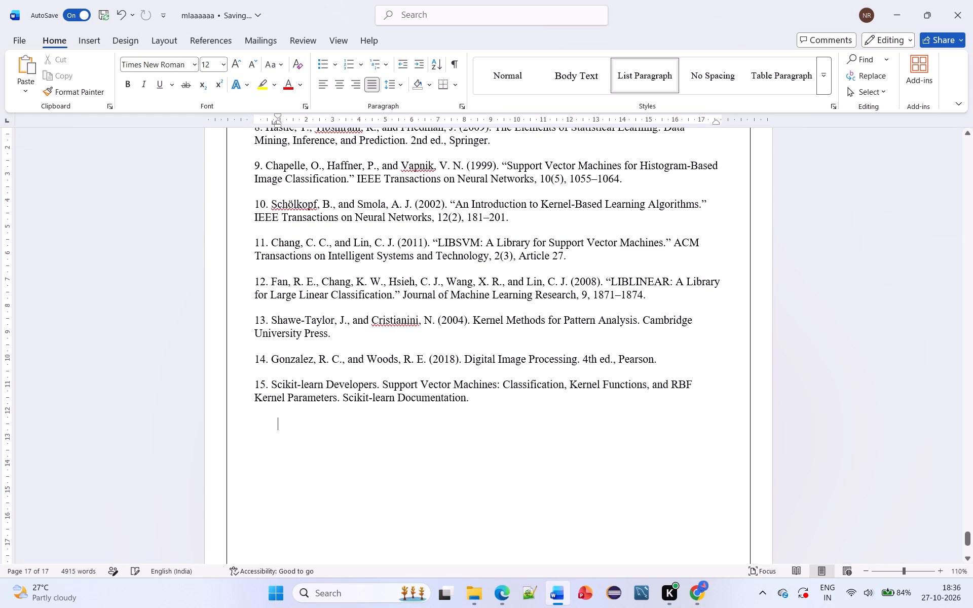
drag(473, 399, 272, 129)
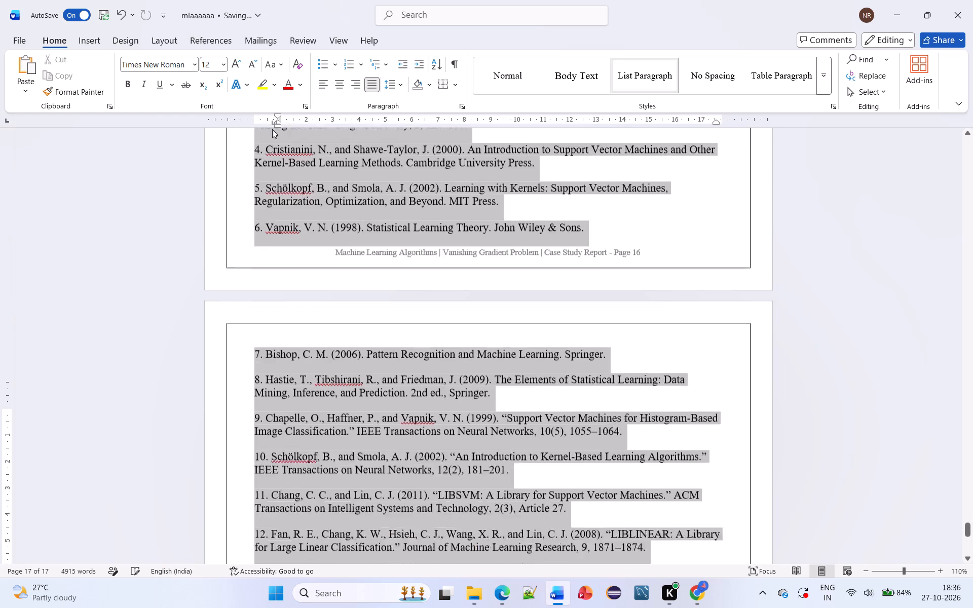
drag(272, 129, 247, 316)
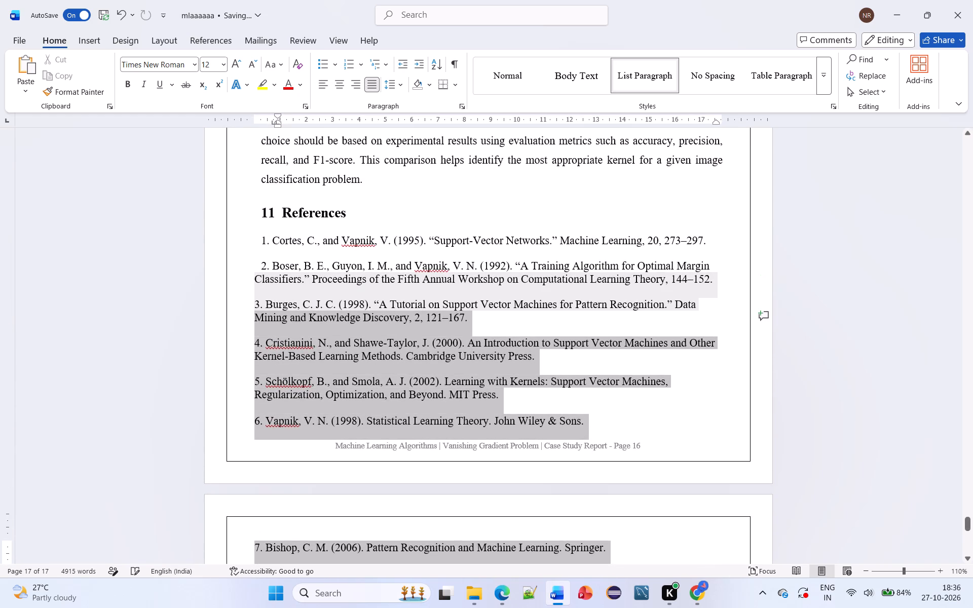
drag(247, 316, 250, 307)
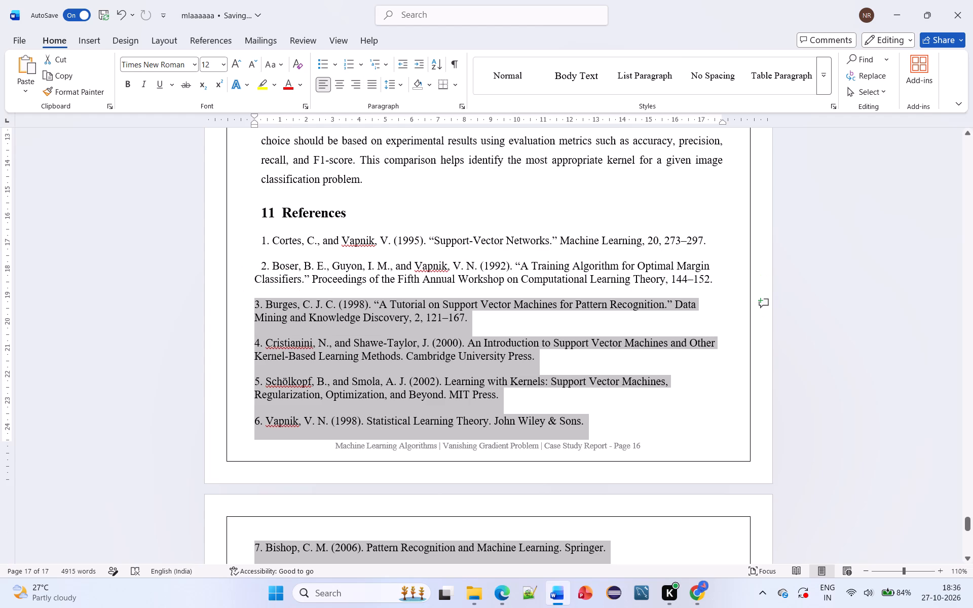
key(Tab)
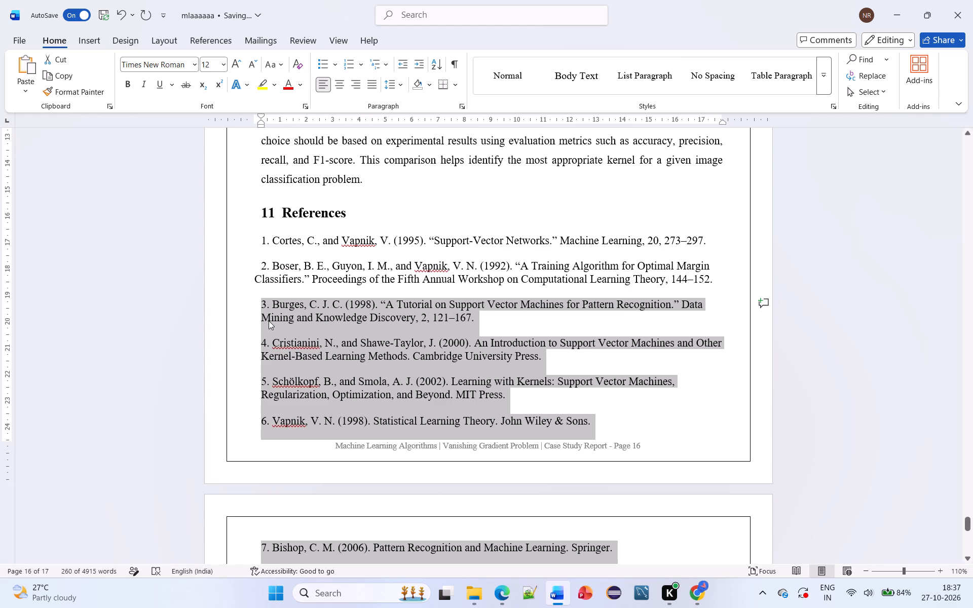
click(269, 321)
Justify references 1 to 15 and set their line spacing to 1.5.
drag(261, 236, 393, 505)
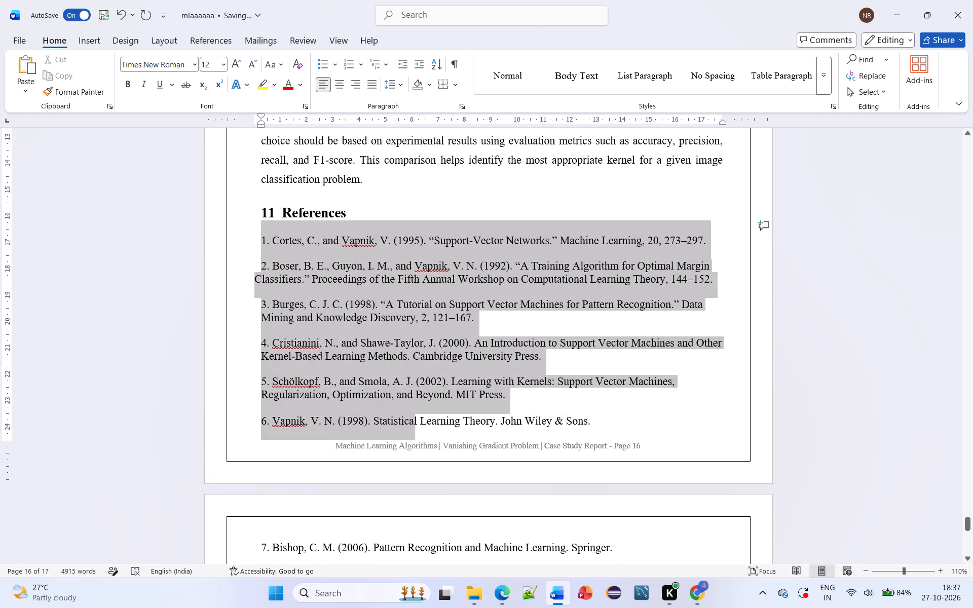
drag(393, 505, 474, 289)
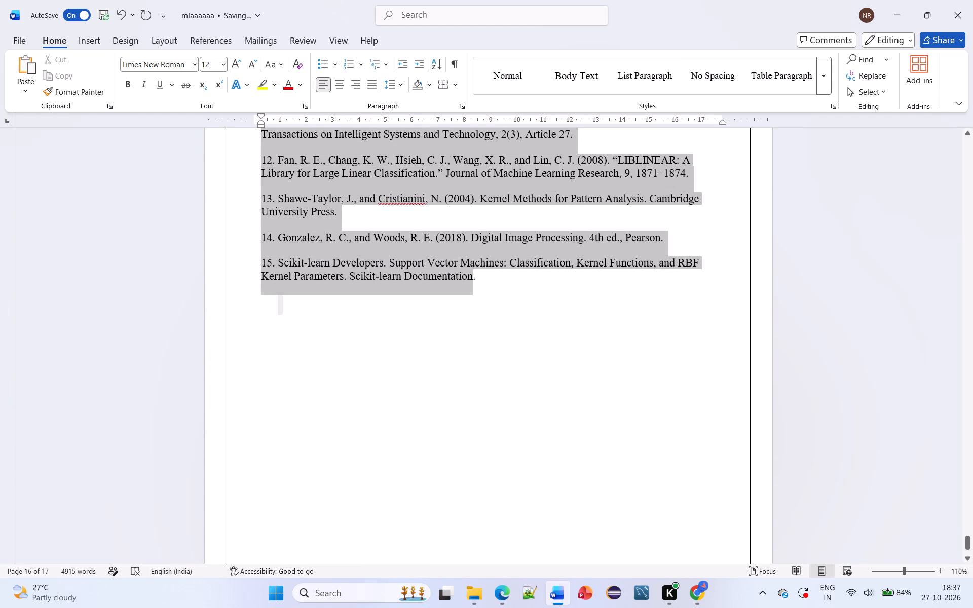
drag(474, 289, 480, 288)
click(374, 81)
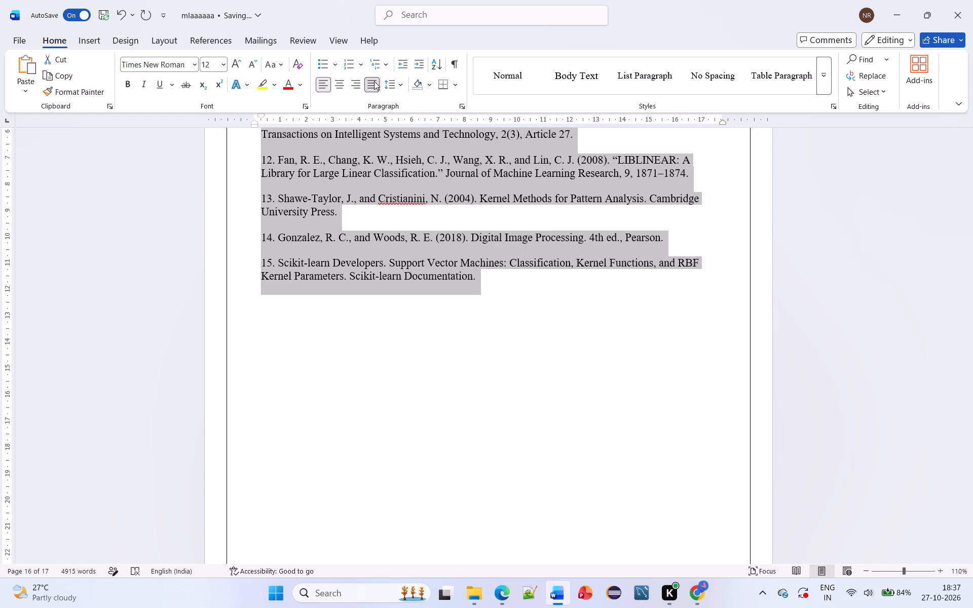
click(387, 82)
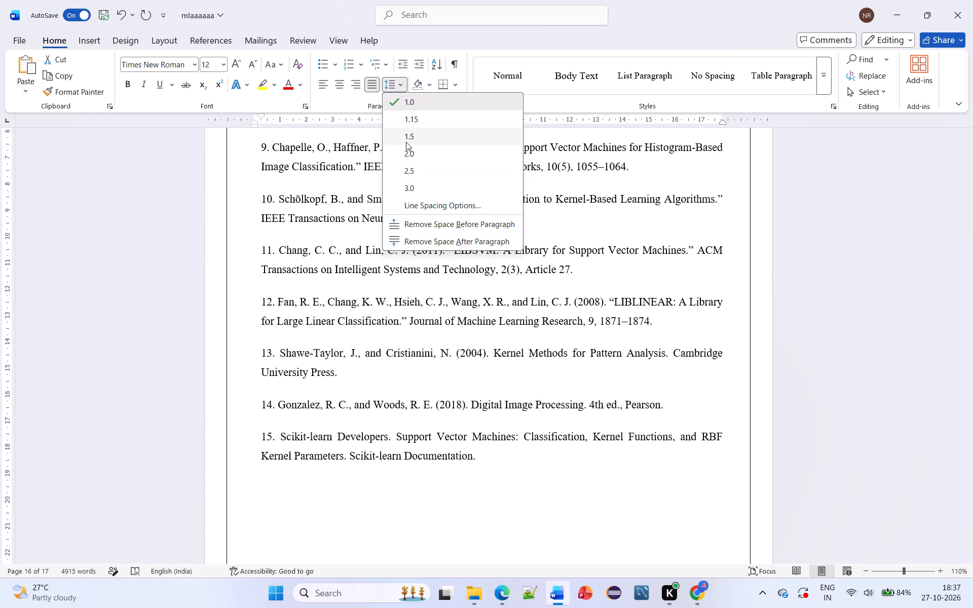
click(406, 142)
click(543, 524)
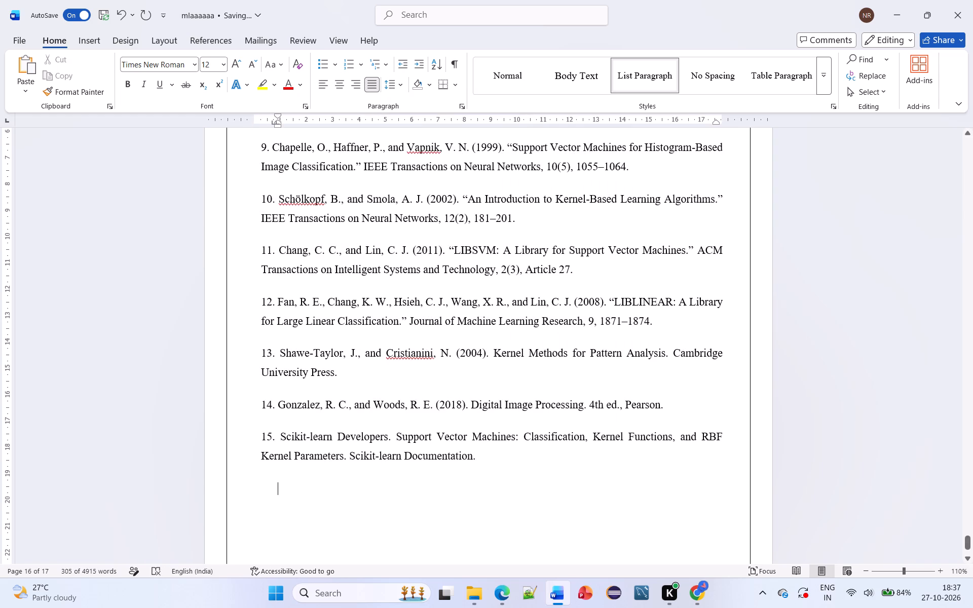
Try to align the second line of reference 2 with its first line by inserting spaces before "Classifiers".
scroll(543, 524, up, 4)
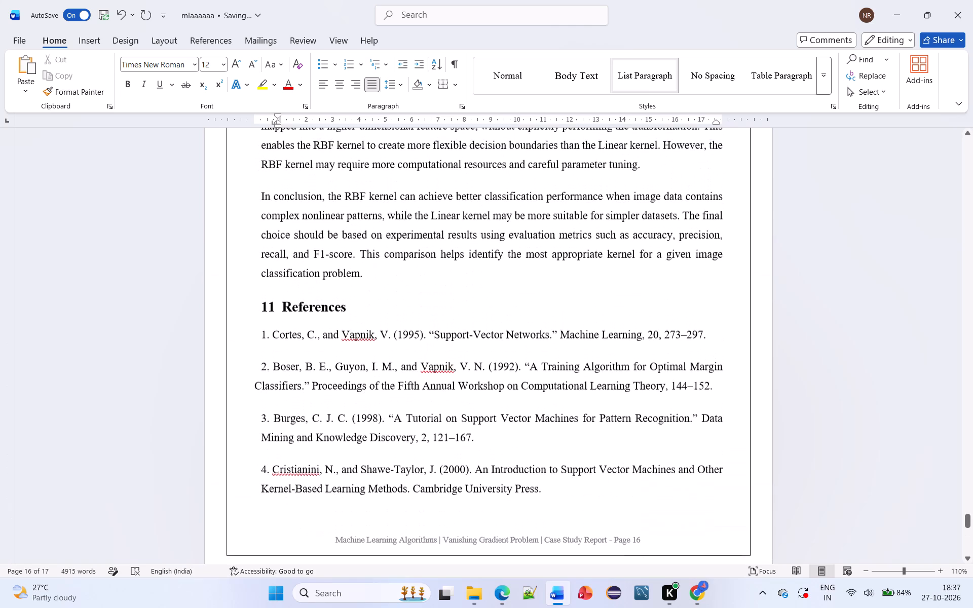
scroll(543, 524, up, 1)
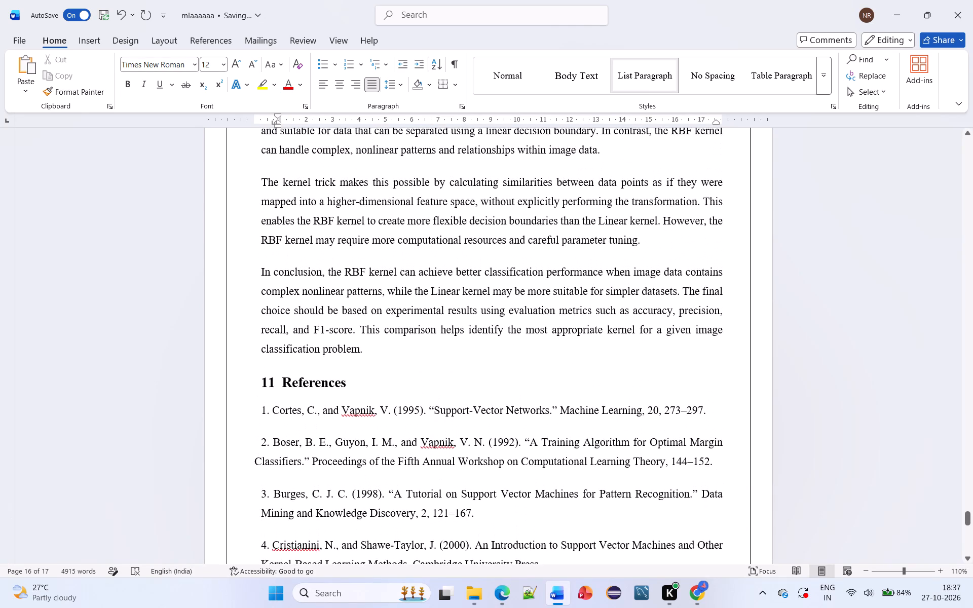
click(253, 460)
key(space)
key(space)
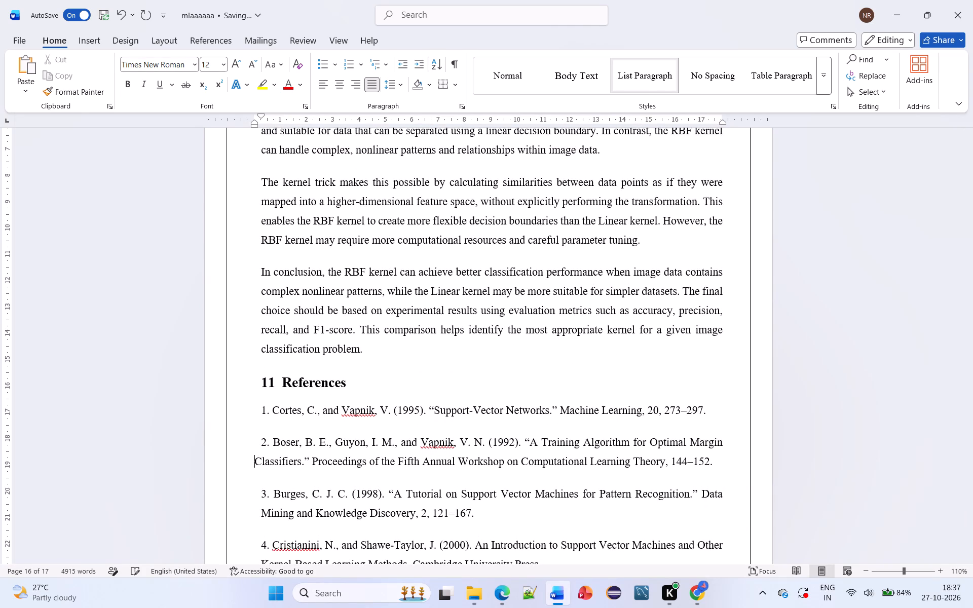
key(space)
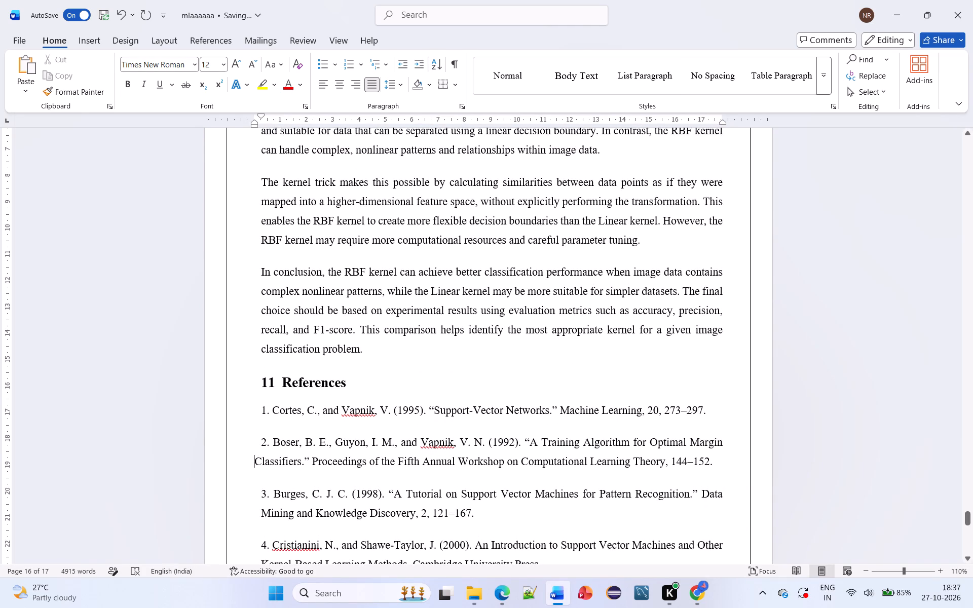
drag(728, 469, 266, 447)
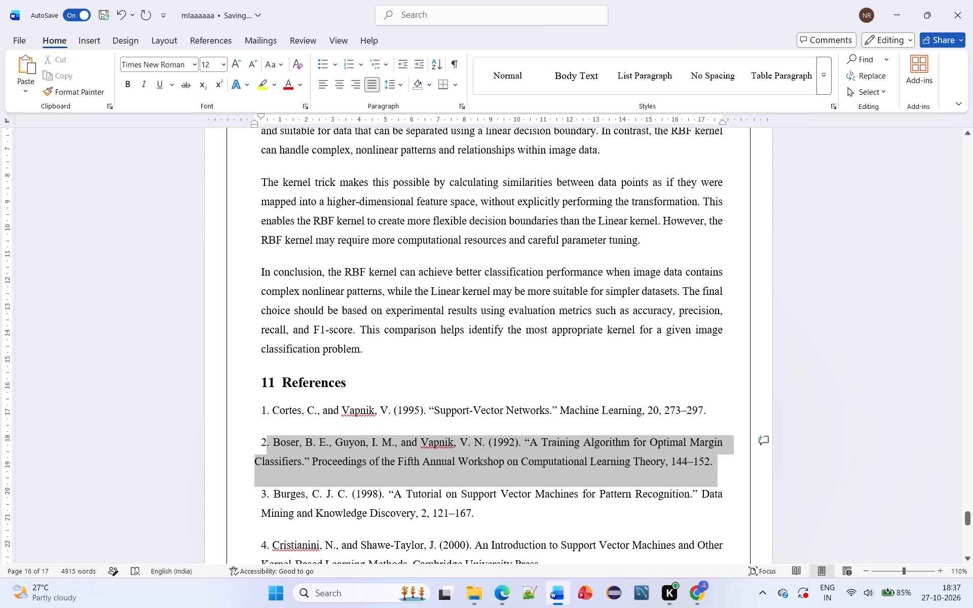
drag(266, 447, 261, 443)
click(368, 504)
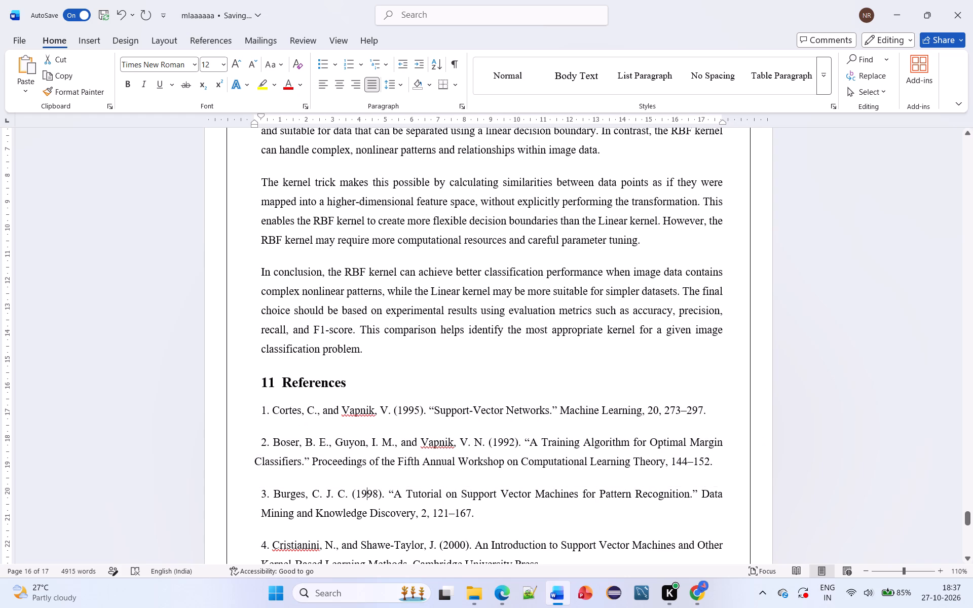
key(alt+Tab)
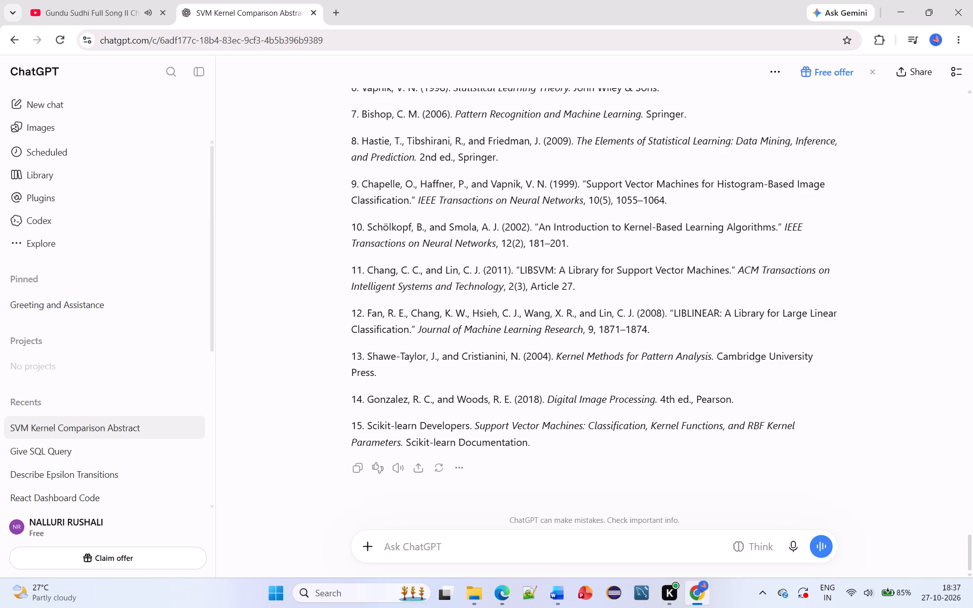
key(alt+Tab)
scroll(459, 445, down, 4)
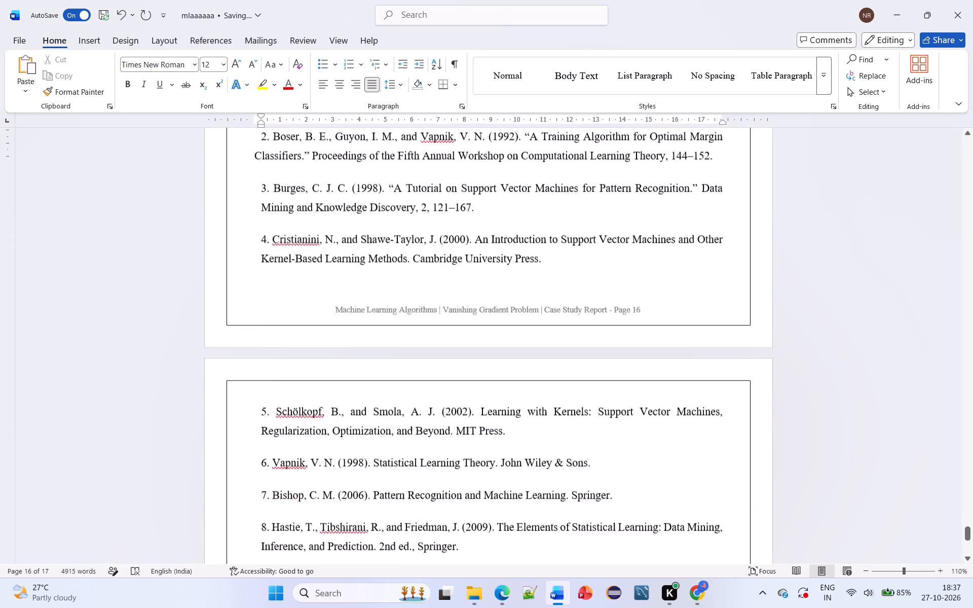
Switch to mla_casestudy.pdf in Edge and examine its title, abstract and opening sections as a layout reference.
click(492, 605)
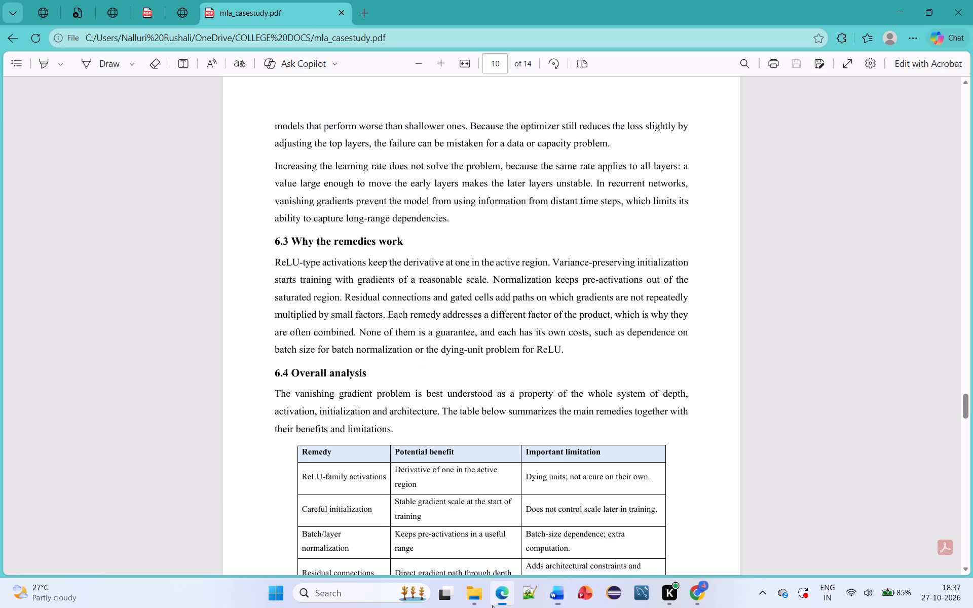
scroll(517, 272, up, 20)
scroll(517, 272, up, 20)
scroll(517, 272, up, 18)
scroll(517, 272, down, 8)
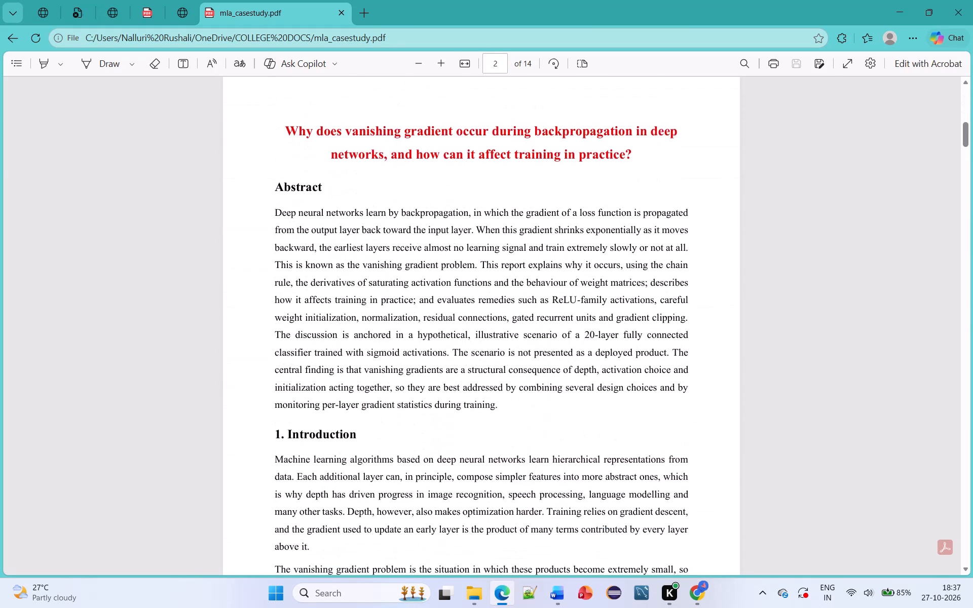
scroll(517, 272, down, 8)
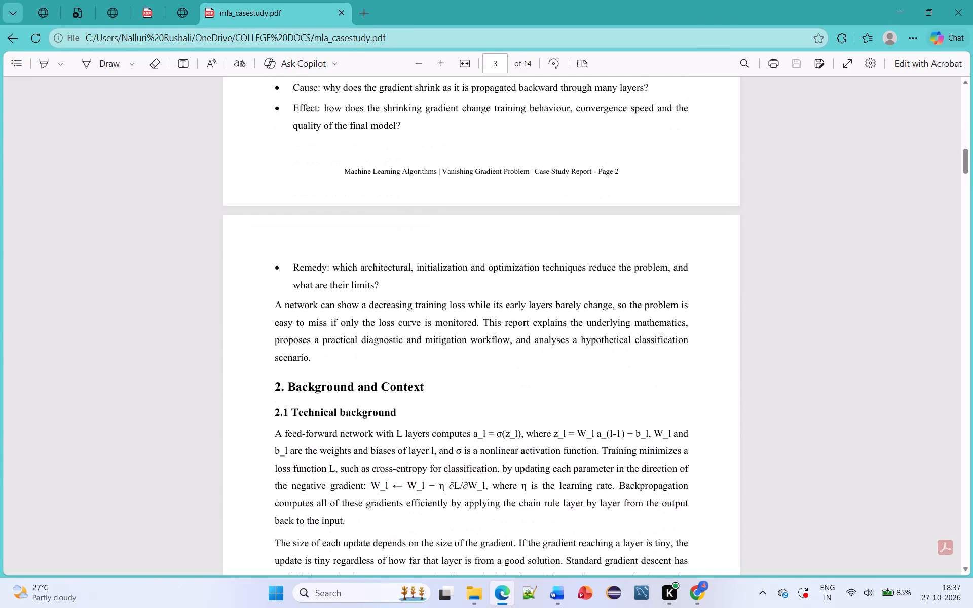
scroll(517, 272, down, 10)
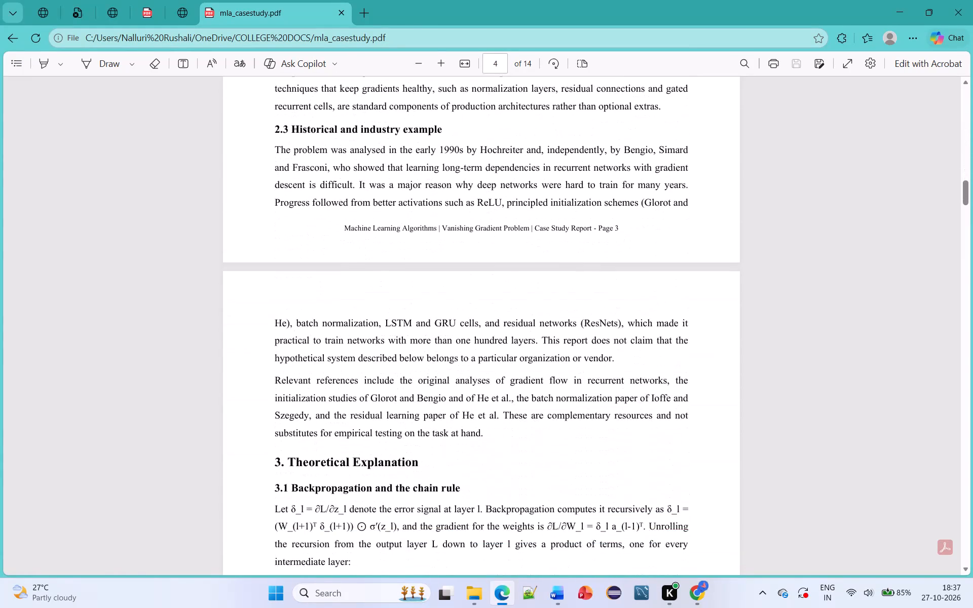
scroll(517, 272, up, 1)
scroll(517, 272, down, 4)
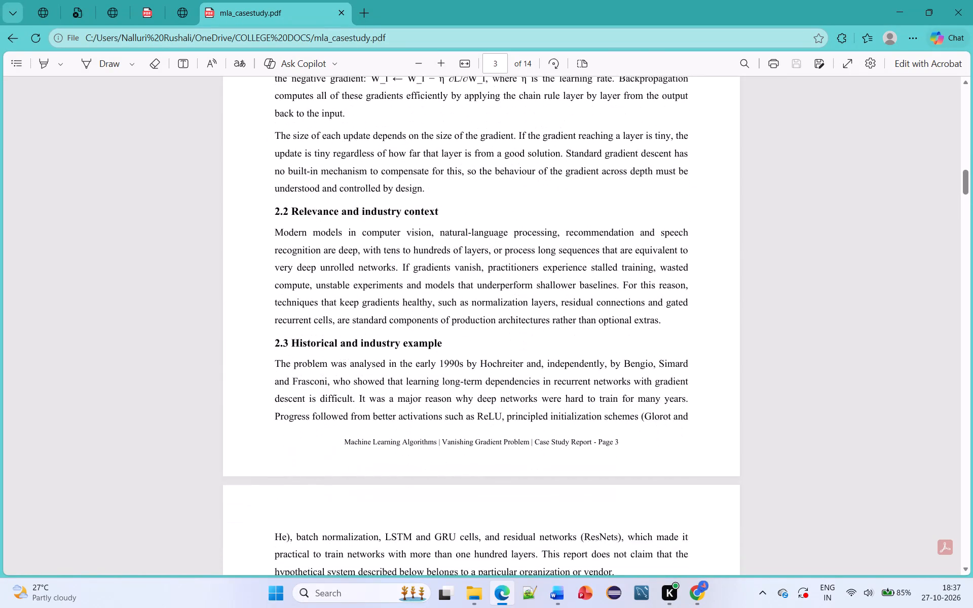
scroll(517, 272, down, 4)
Return to the Word report and review it from the cover page through the abstract, background and theoretical explanation sections.
key(alt+Tab)
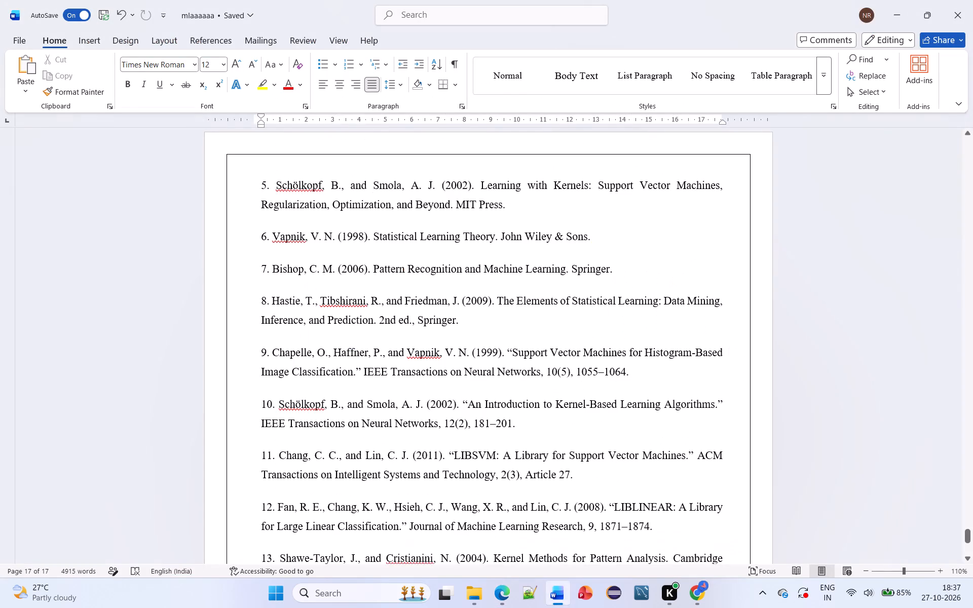
scroll(459, 258, up, 20)
scroll(459, 258, up, 17)
scroll(459, 258, up, 19)
scroll(459, 258, down, 1)
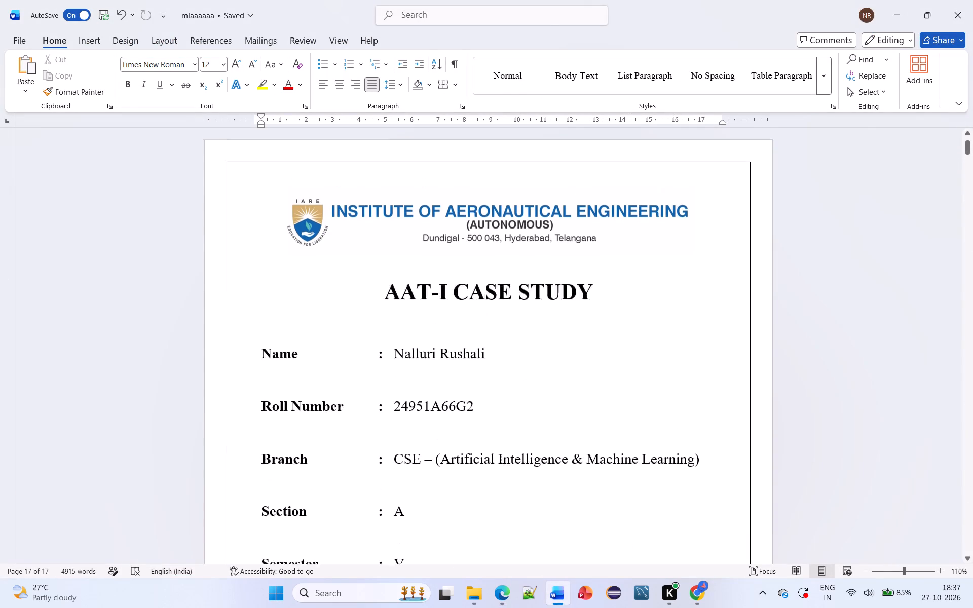
scroll(459, 258, down, 2)
scroll(459, 258, up, 1)
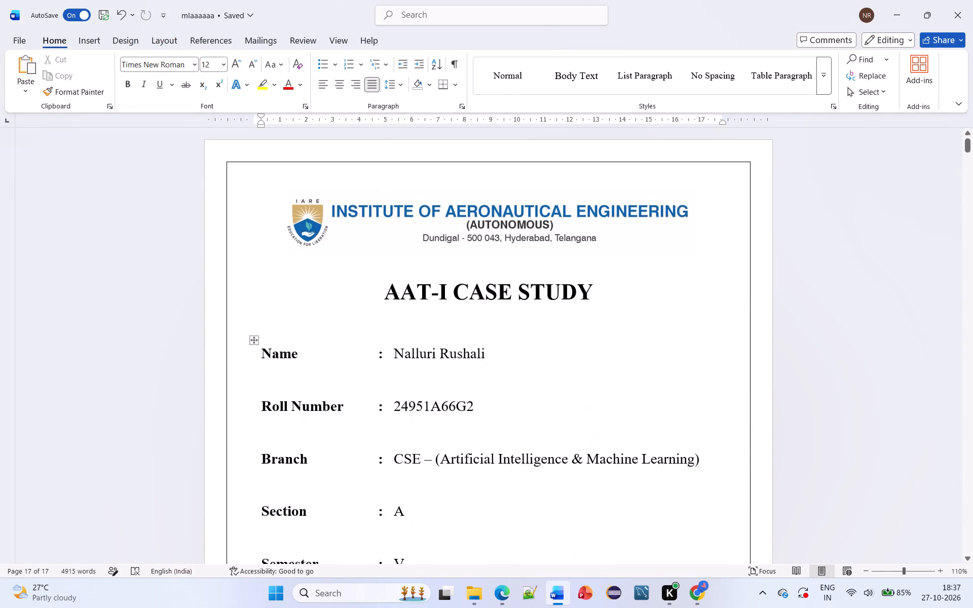
scroll(459, 258, down, 5)
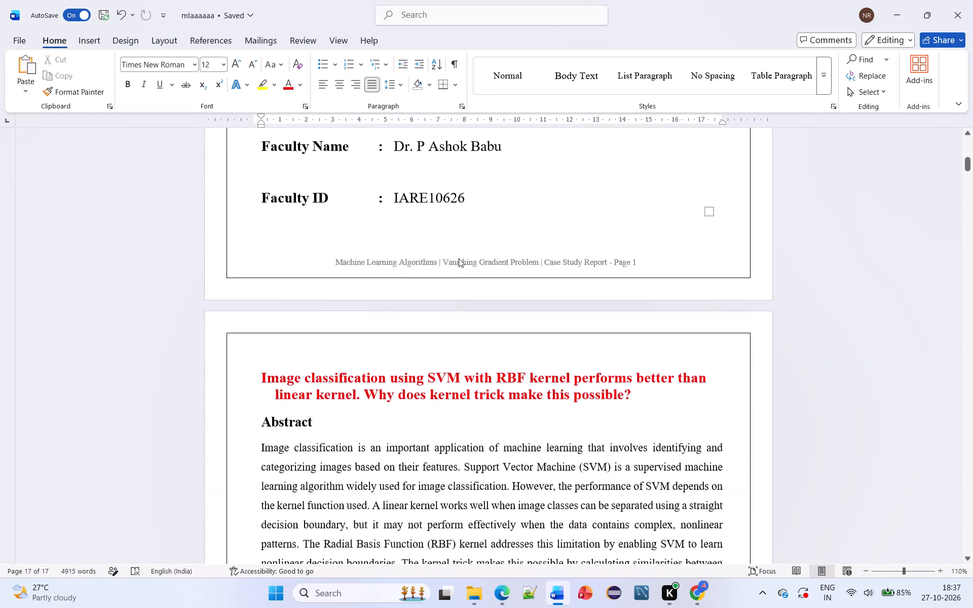
scroll(459, 258, down, 3)
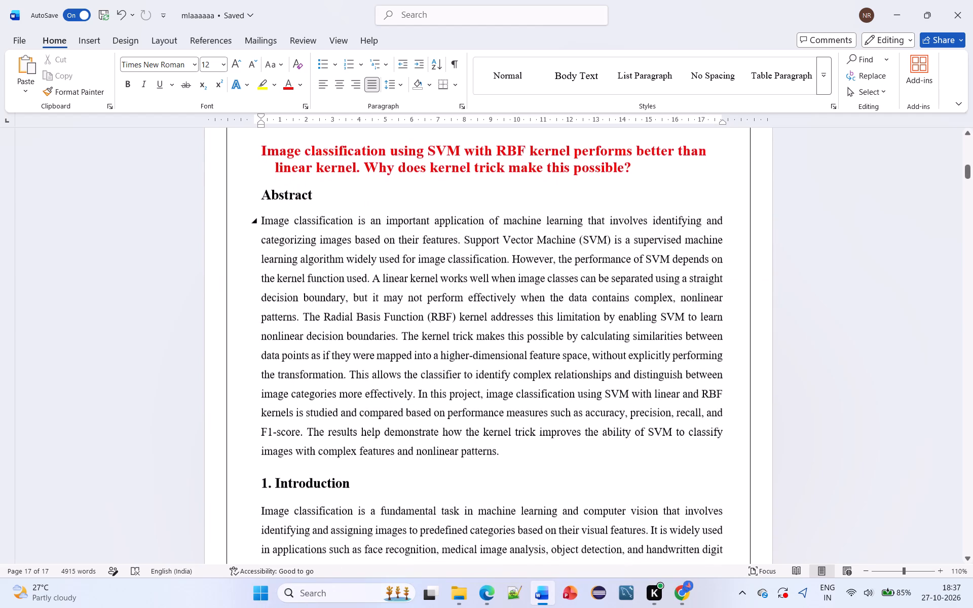
scroll(459, 258, down, 4)
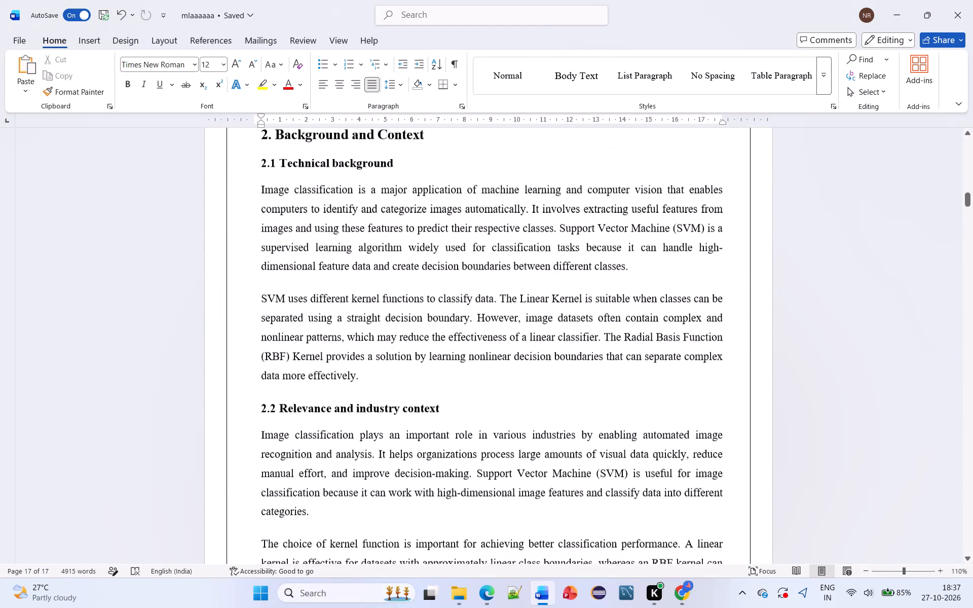
scroll(459, 258, down, 5)
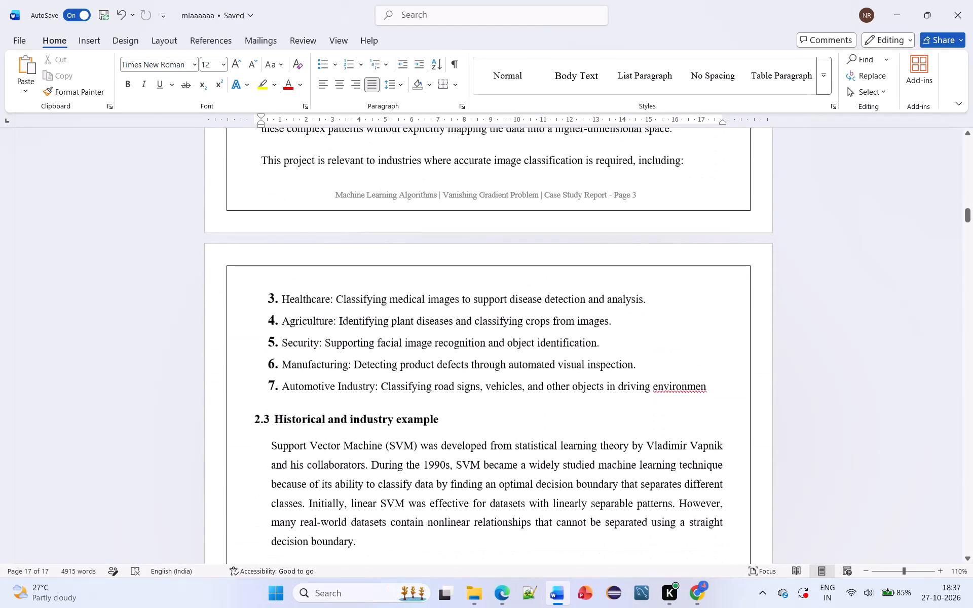
scroll(459, 258, down, 5)
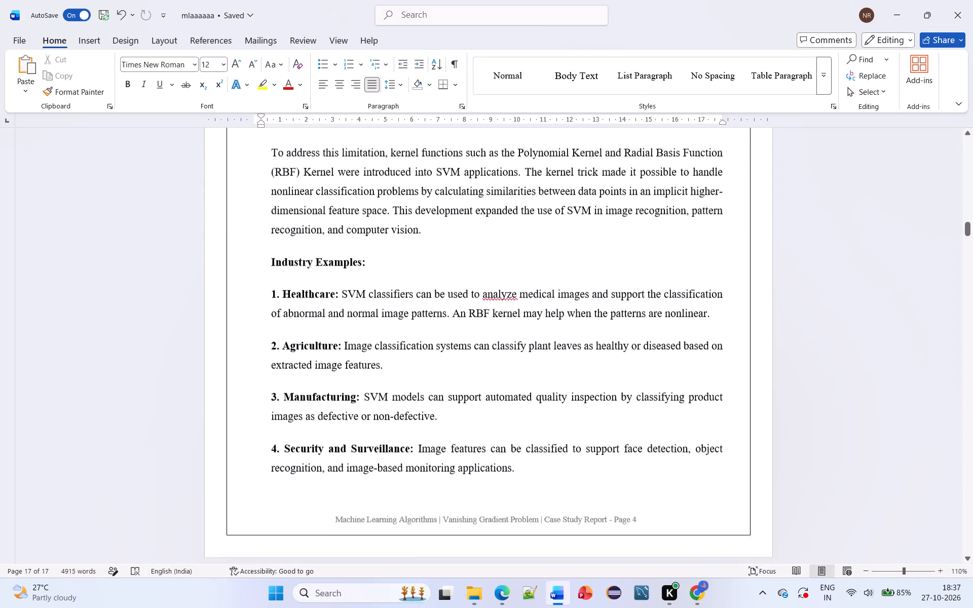
scroll(462, 248, down, 2)
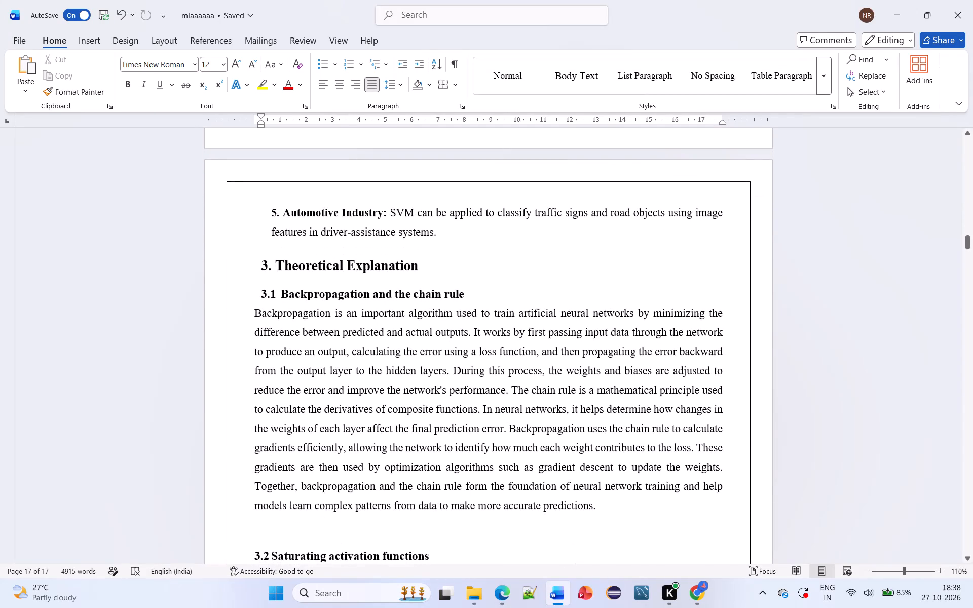
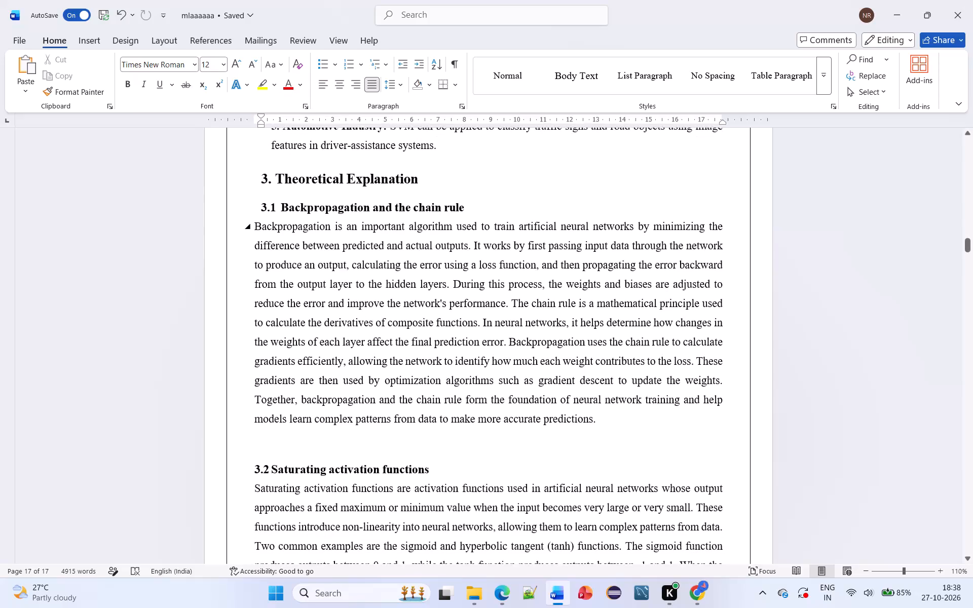
Delete the "5. Automotive Industry" item just before the "3. Theoretical Explanation" heading.
scroll(462, 248, down, 2)
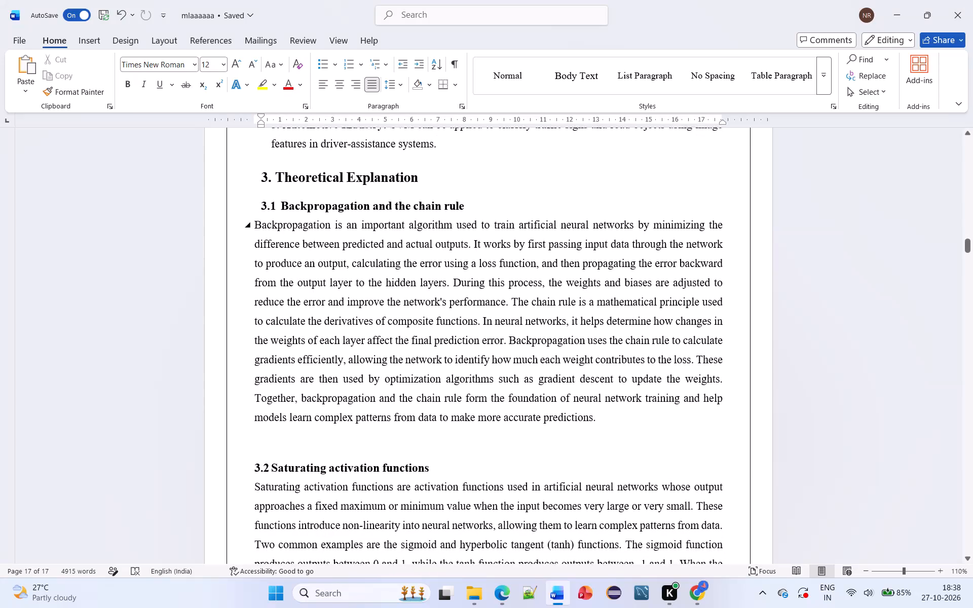
scroll(462, 248, down, 2)
scroll(462, 248, up, 1)
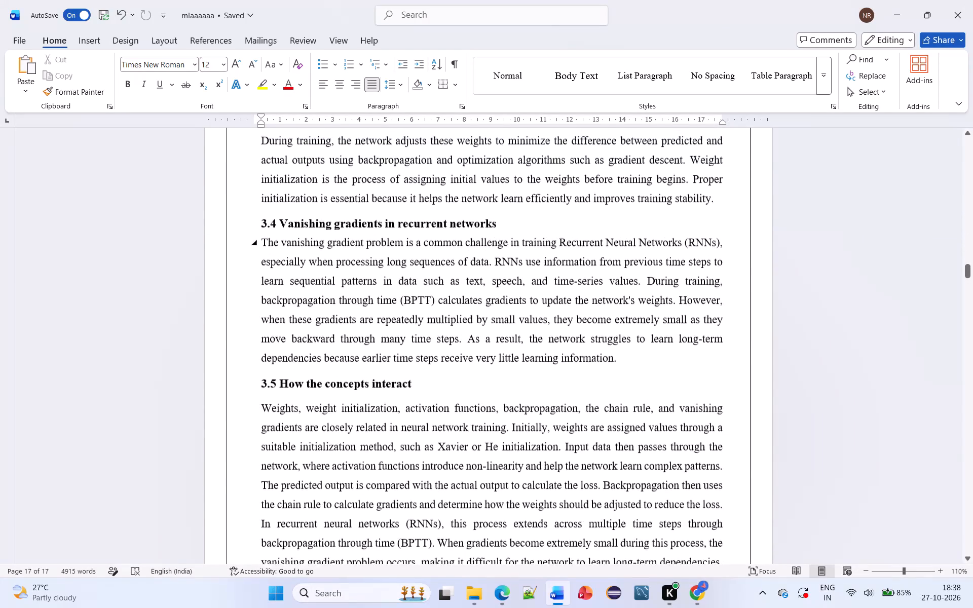
scroll(462, 248, up, 6)
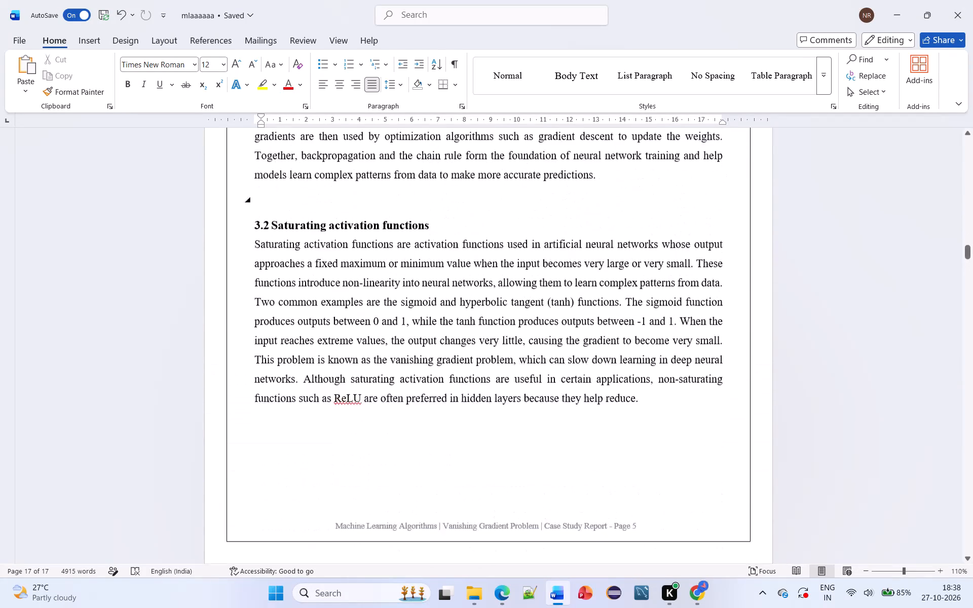
scroll(462, 248, up, 1)
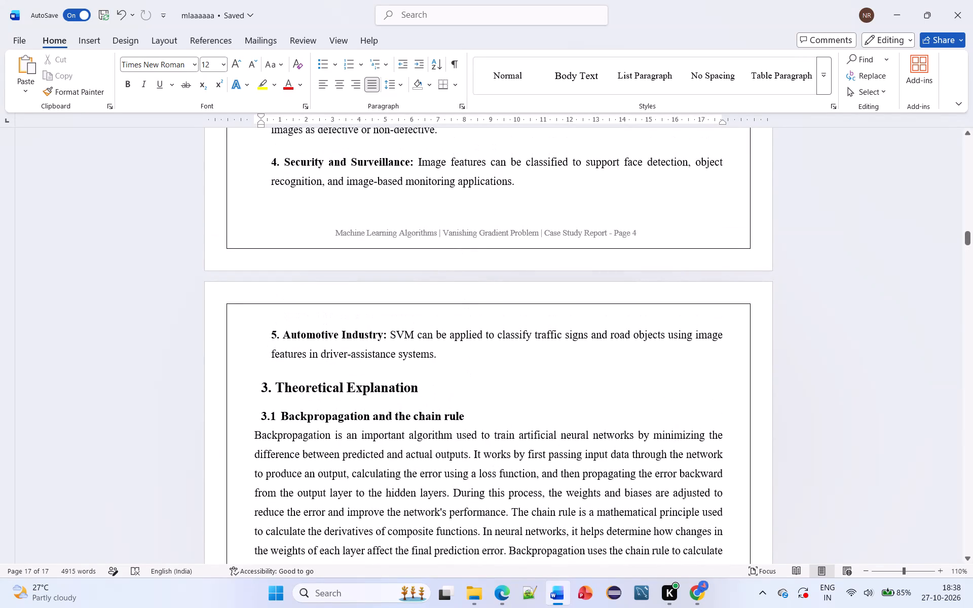
drag(454, 352, 273, 329)
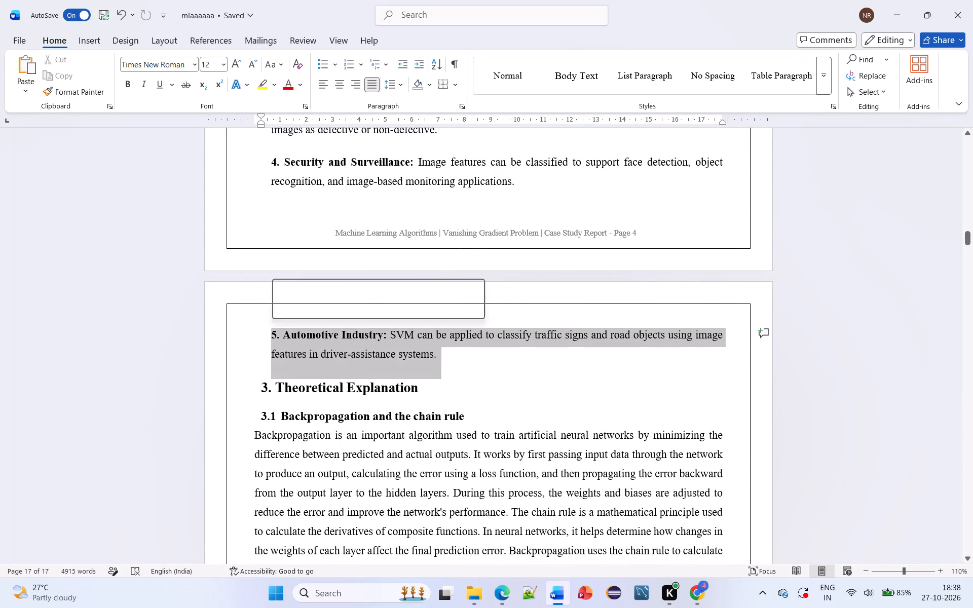
key(BackSpace)
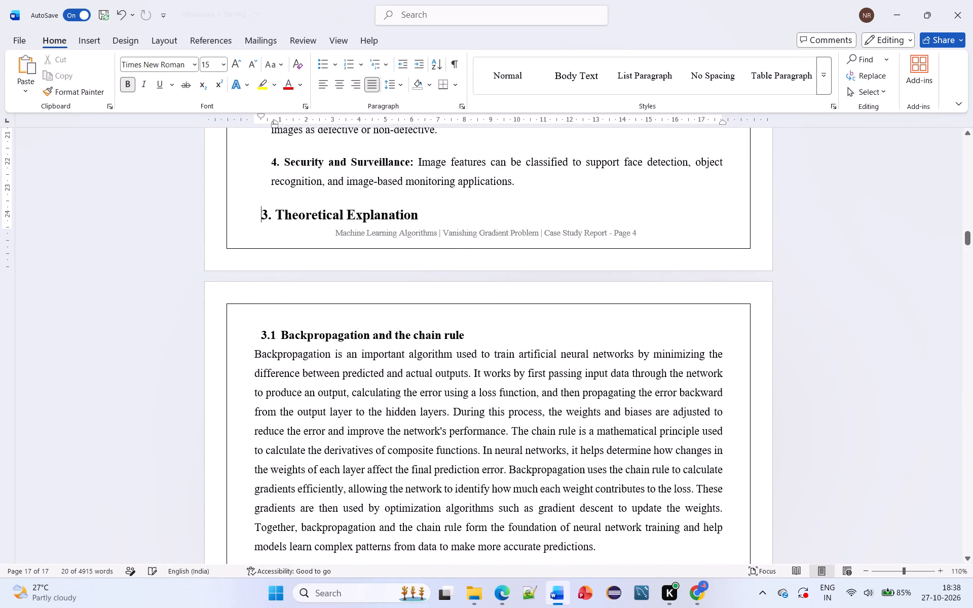
Insert a blank line after the "4. Security and Surveillance" item to push the "3. Theoretical Explanation" heading onto the next page.
click(529, 191)
key(Return)
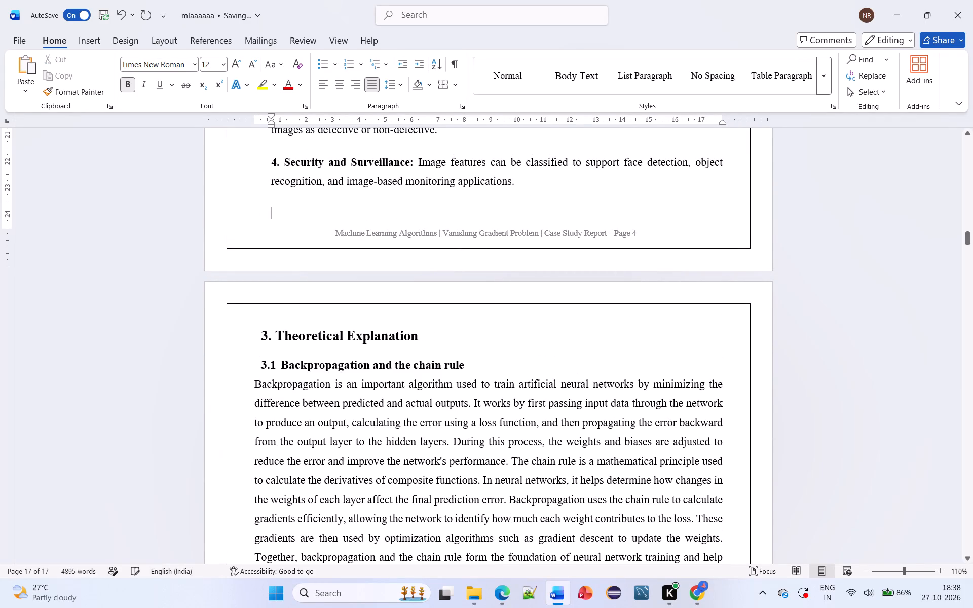
Shorten section 3.1 so it ends at "derivatives of composite functions." and remove the blank line before heading 3.2.
scroll(508, 288, down, 2)
drag(607, 378, 526, 362)
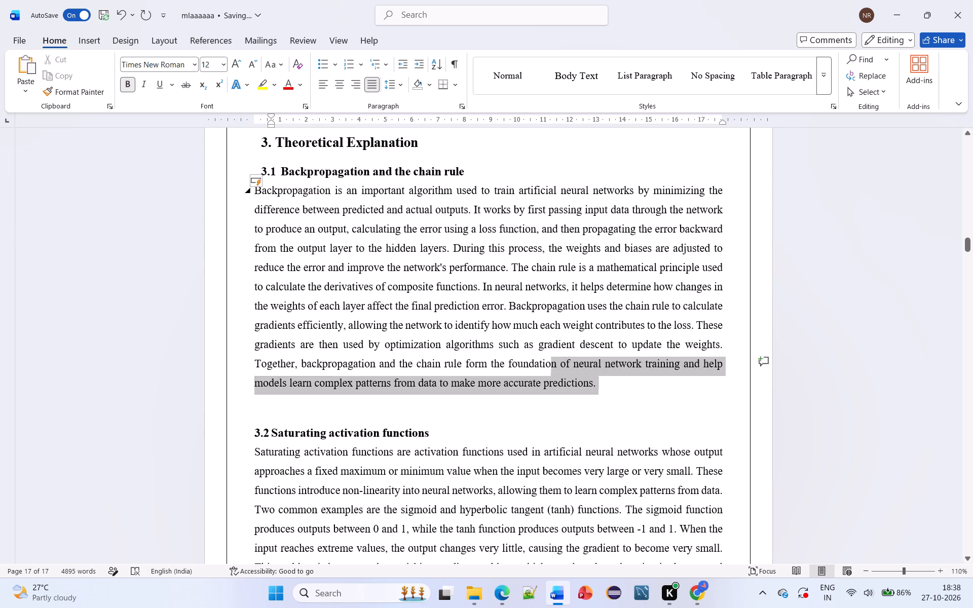
drag(526, 362, 488, 288)
key(BackSpace)
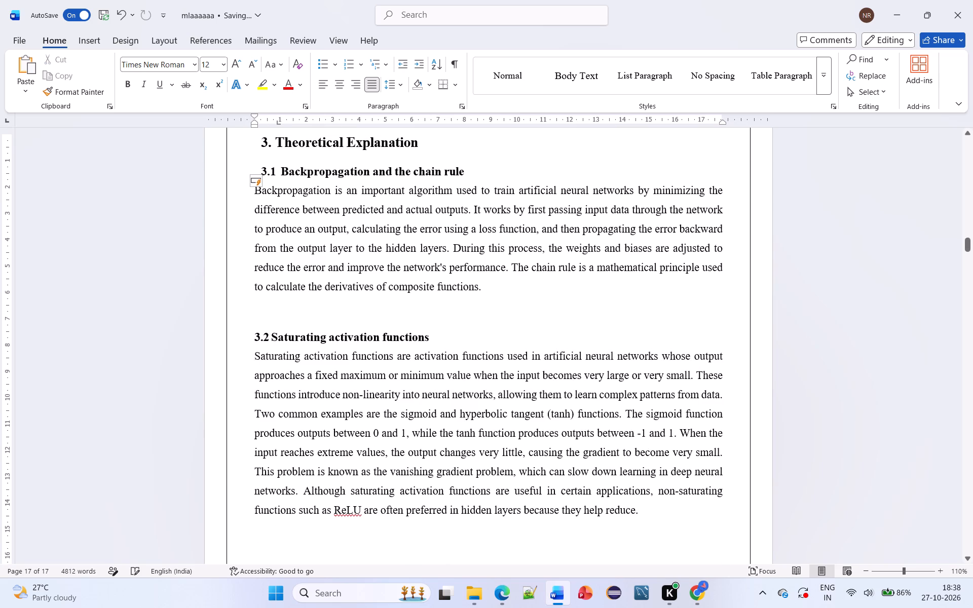
click(428, 317)
key(BackSpace)
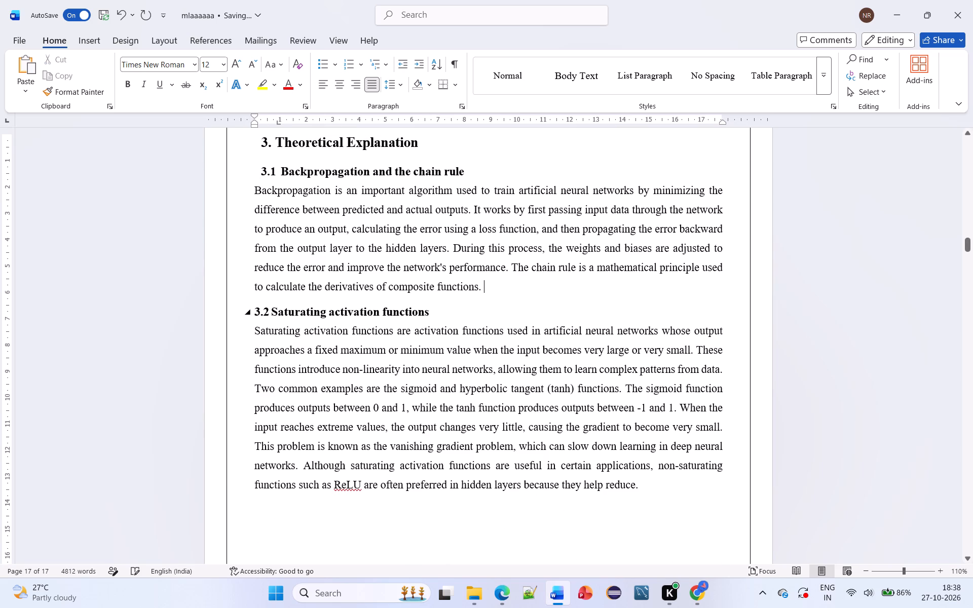
Delete the end of the section 3.2 paragraph, from "This problem is known as the vanishing gradient problem" onward.
drag(642, 482, 678, 446)
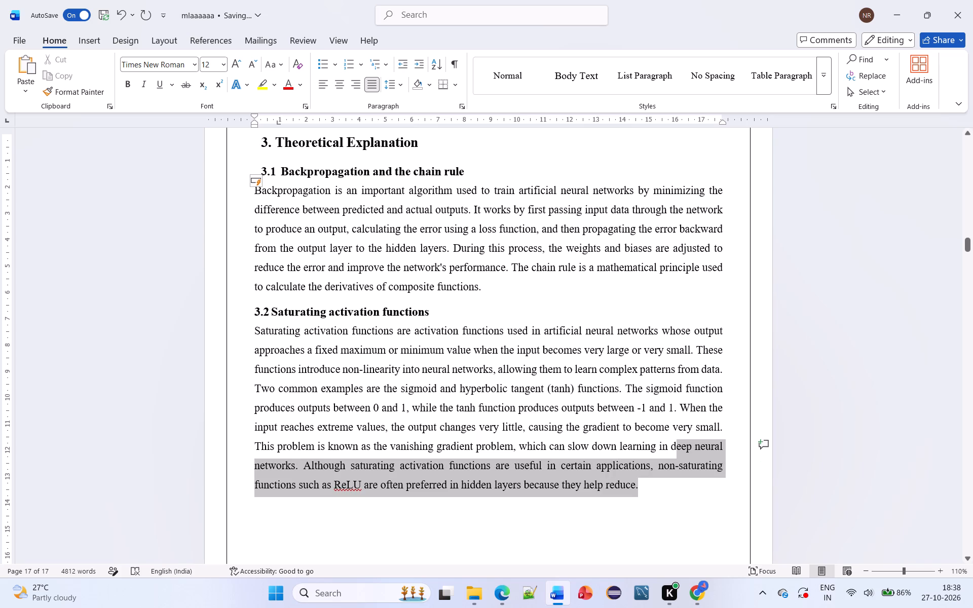
drag(678, 446, 384, 464)
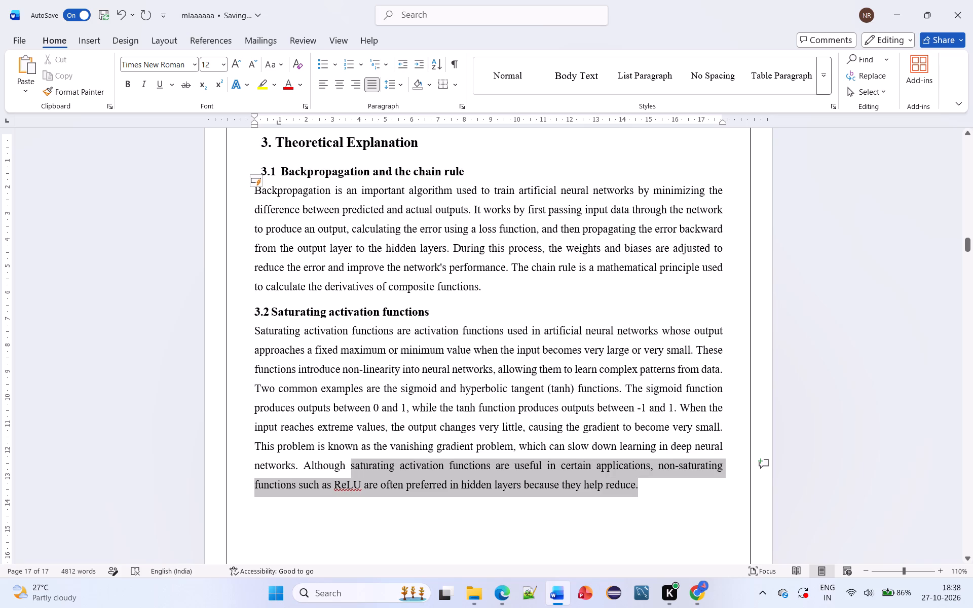
drag(384, 464, 528, 442)
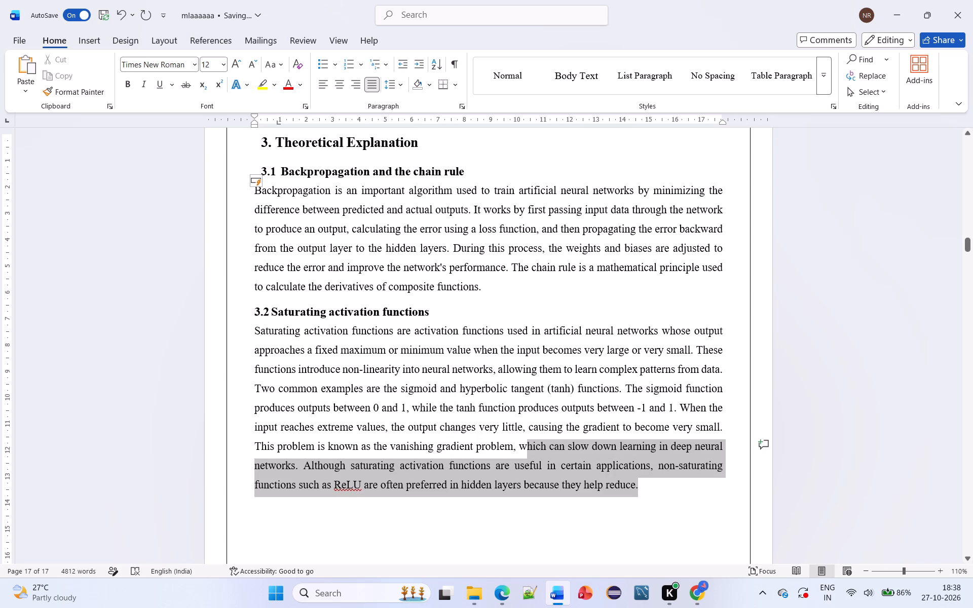
drag(528, 442, 510, 442)
drag(510, 442, 314, 447)
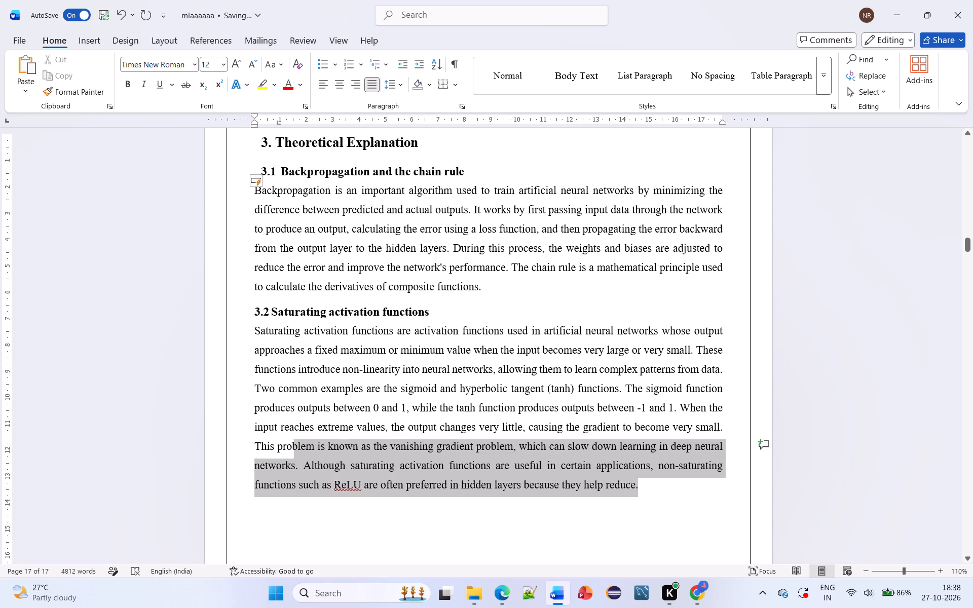
drag(314, 447, 263, 443)
key(BackSpace)
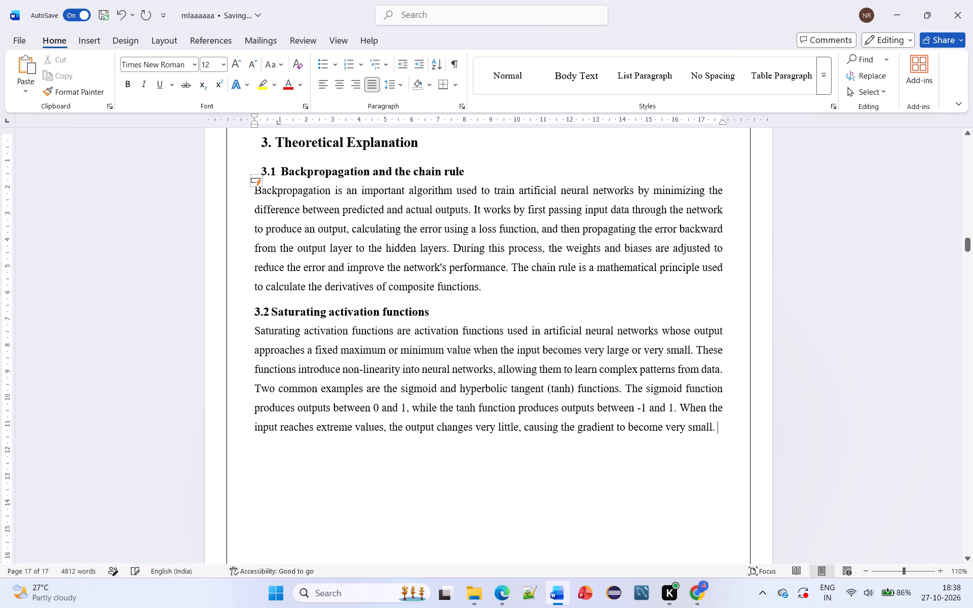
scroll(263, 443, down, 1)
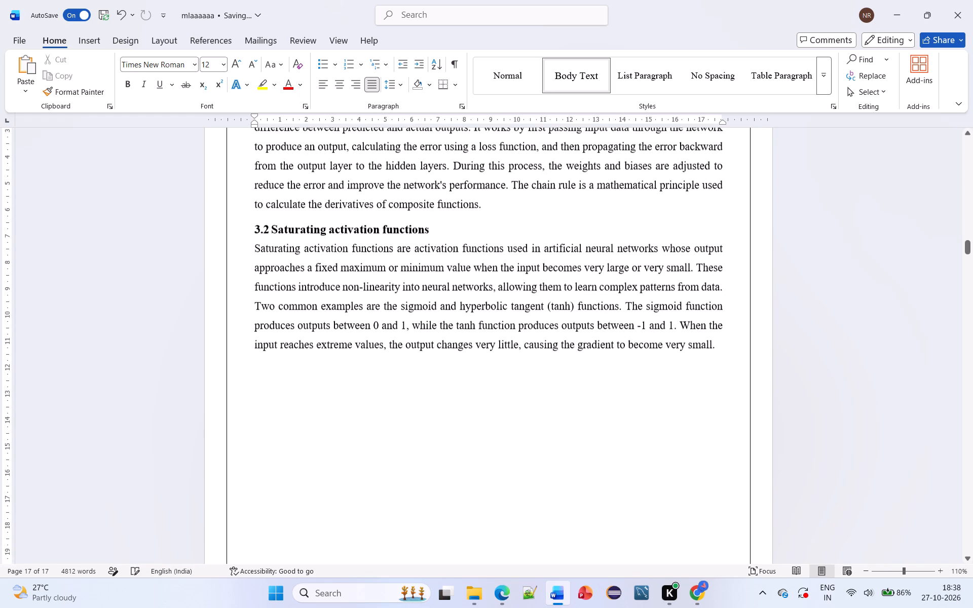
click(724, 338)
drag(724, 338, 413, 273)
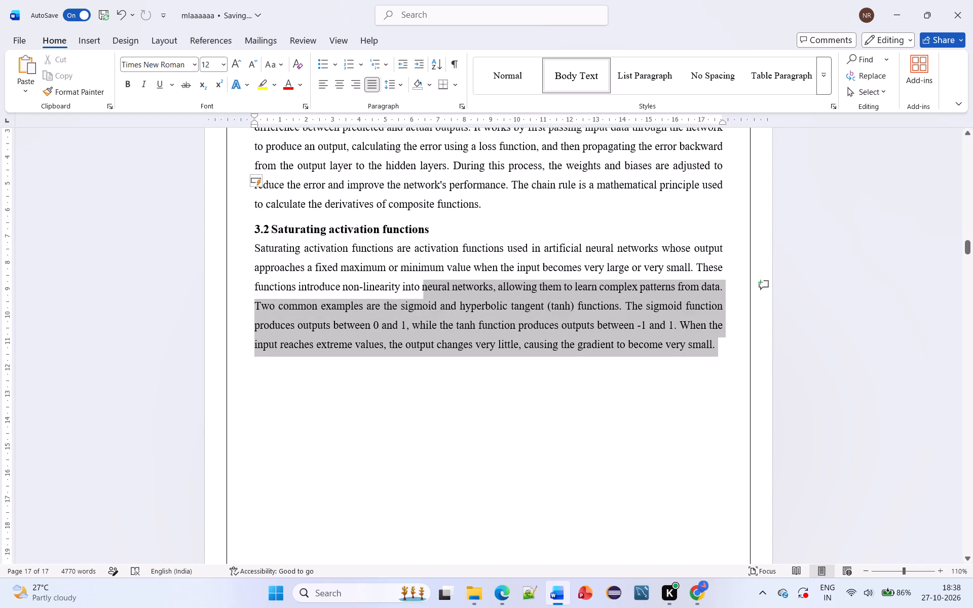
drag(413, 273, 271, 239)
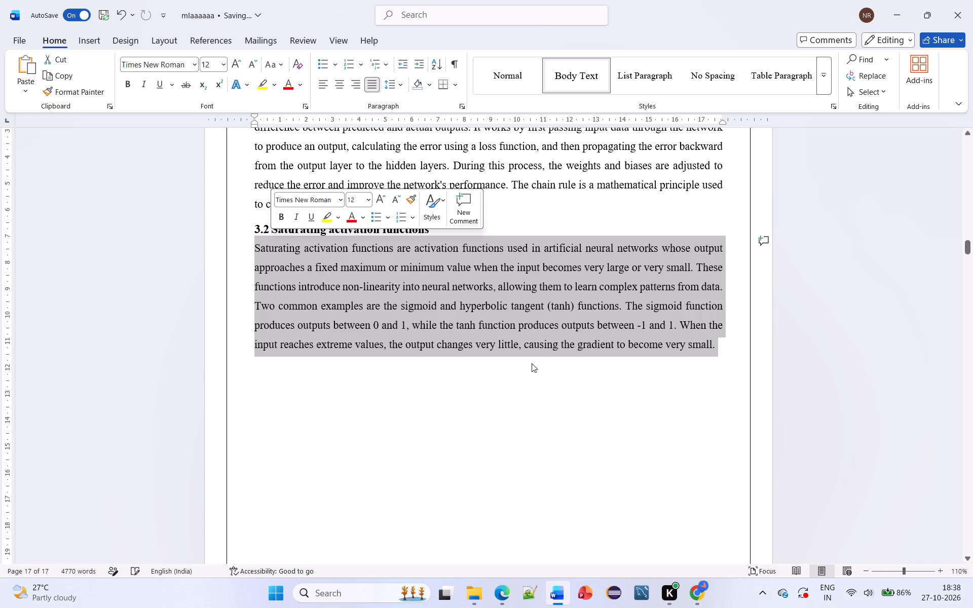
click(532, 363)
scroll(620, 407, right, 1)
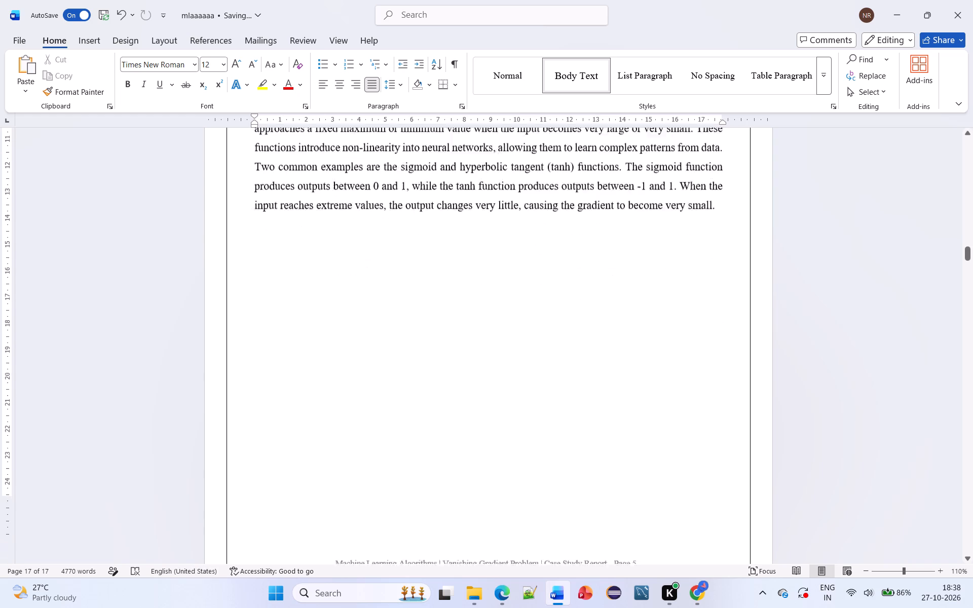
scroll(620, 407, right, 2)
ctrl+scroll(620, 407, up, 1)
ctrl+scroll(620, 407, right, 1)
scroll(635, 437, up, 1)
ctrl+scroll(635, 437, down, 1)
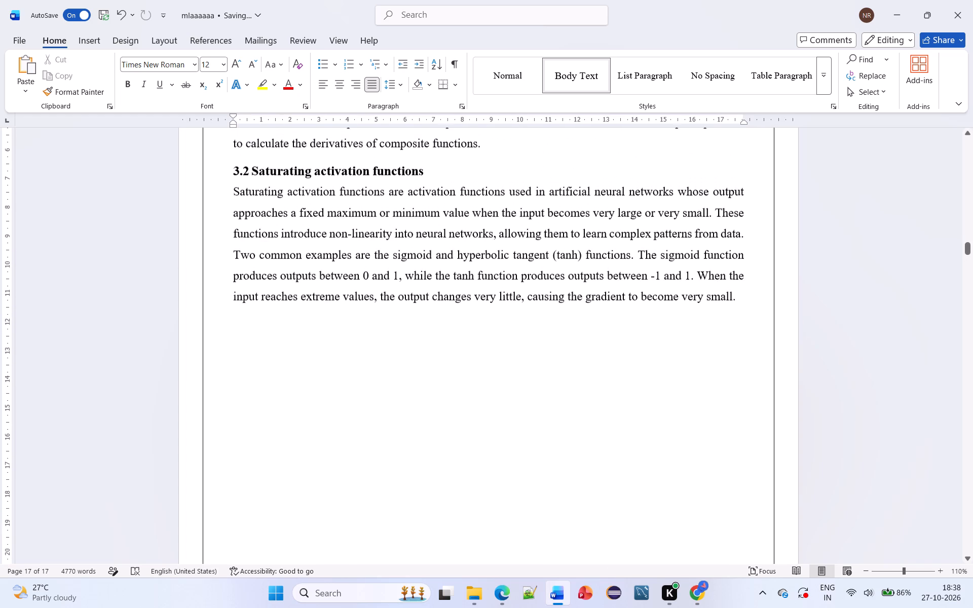
Check the line spacing of the section 3 text, including the "Saturating activation functions" paragraph.
drag(726, 299, 347, 221)
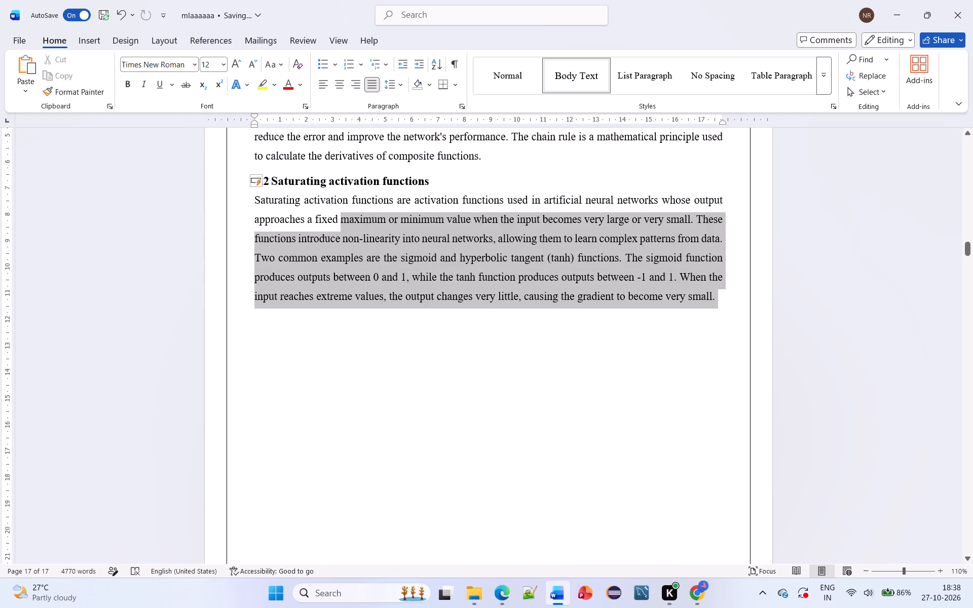
drag(347, 221, 238, 88)
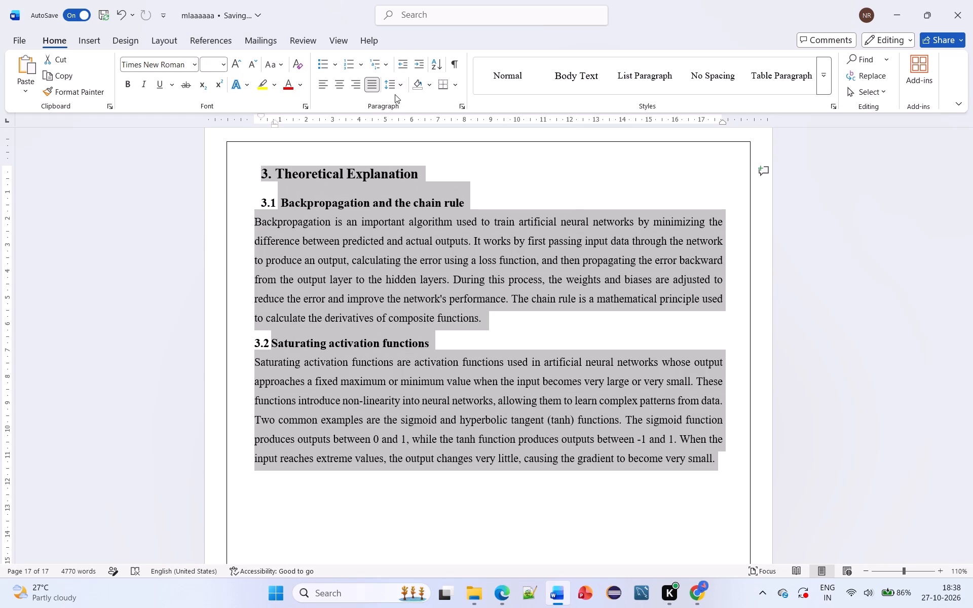
click(396, 89)
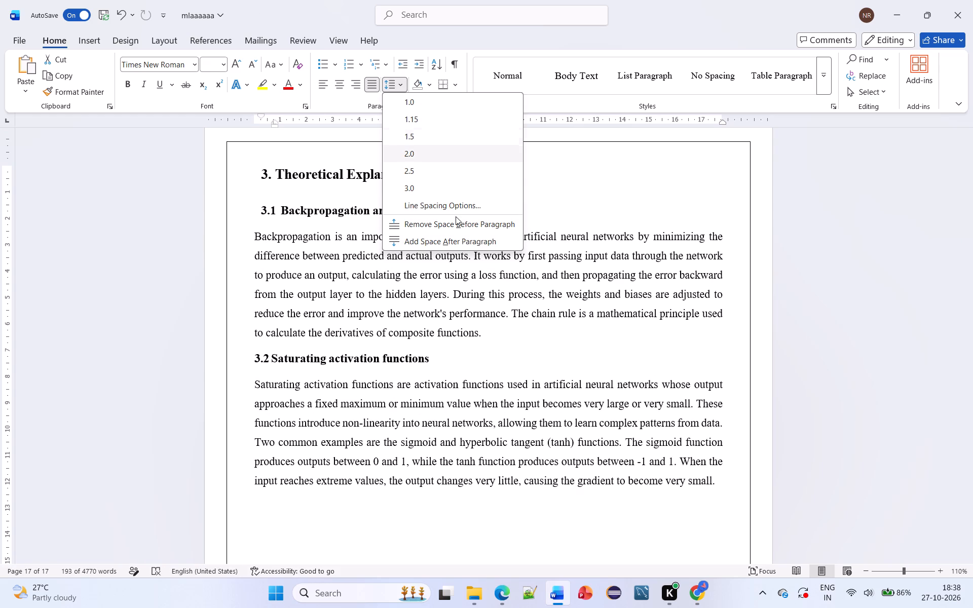
click(532, 404)
click(650, 419)
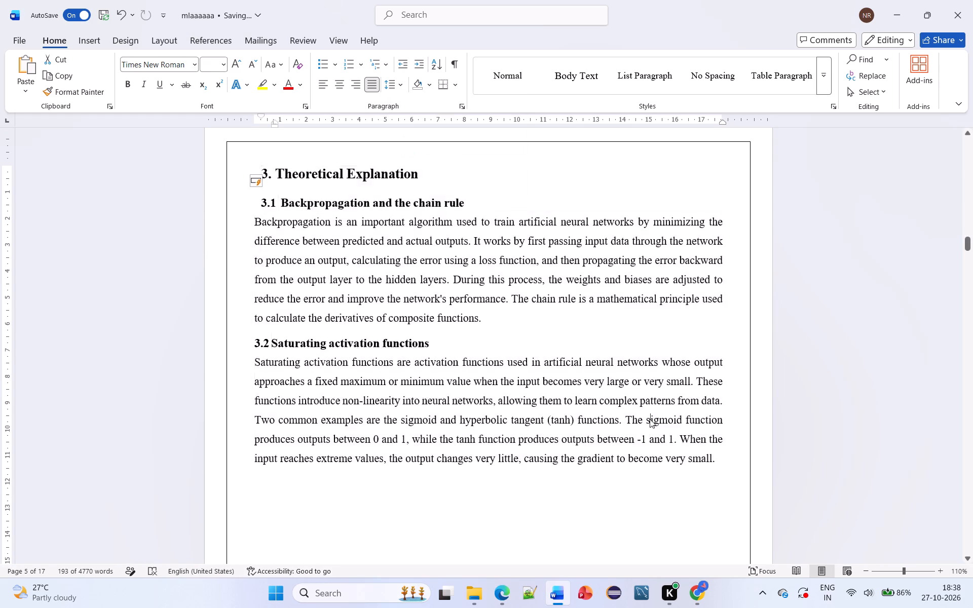
drag(721, 458, 307, 378)
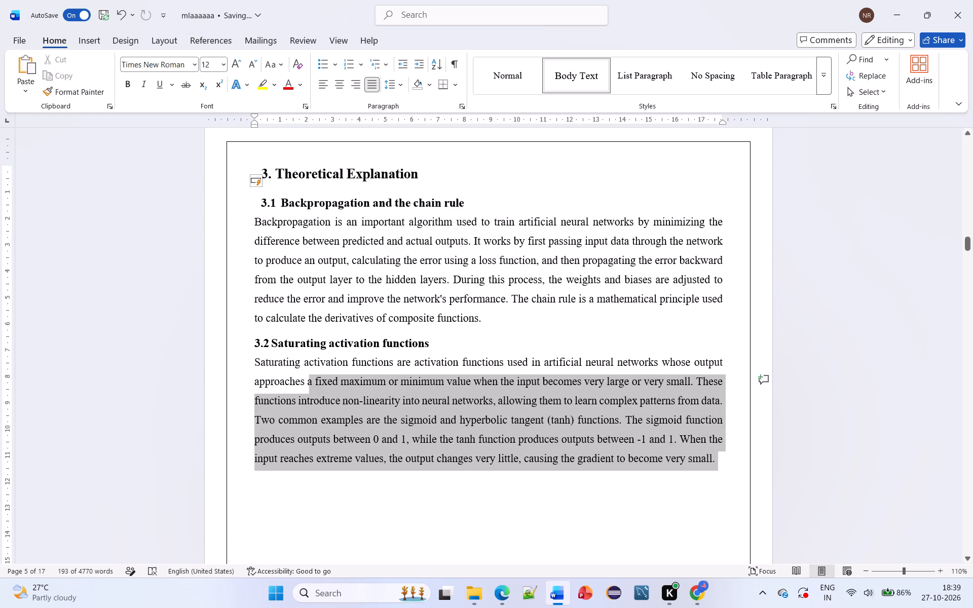
drag(307, 378, 433, 158)
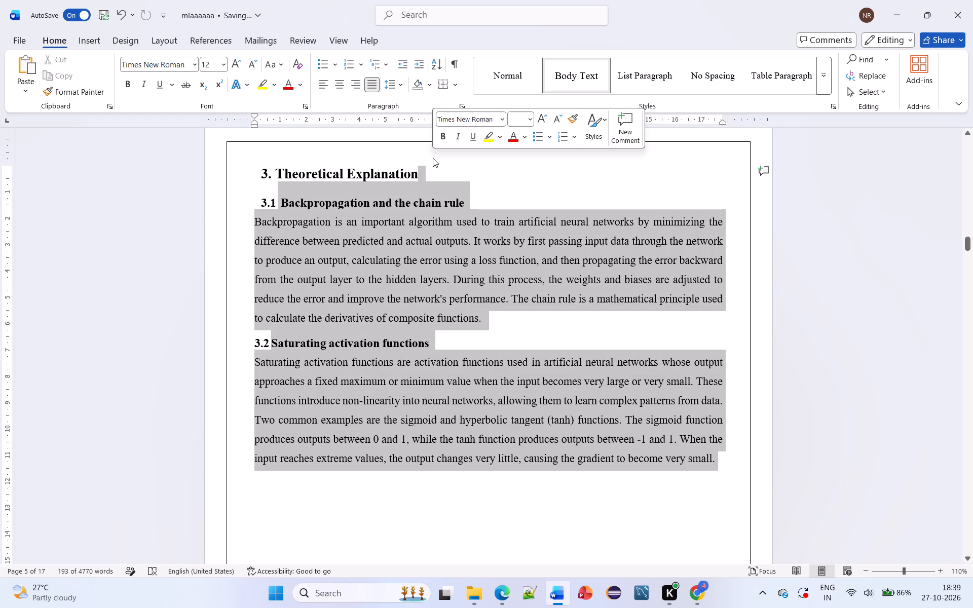
click(290, 364)
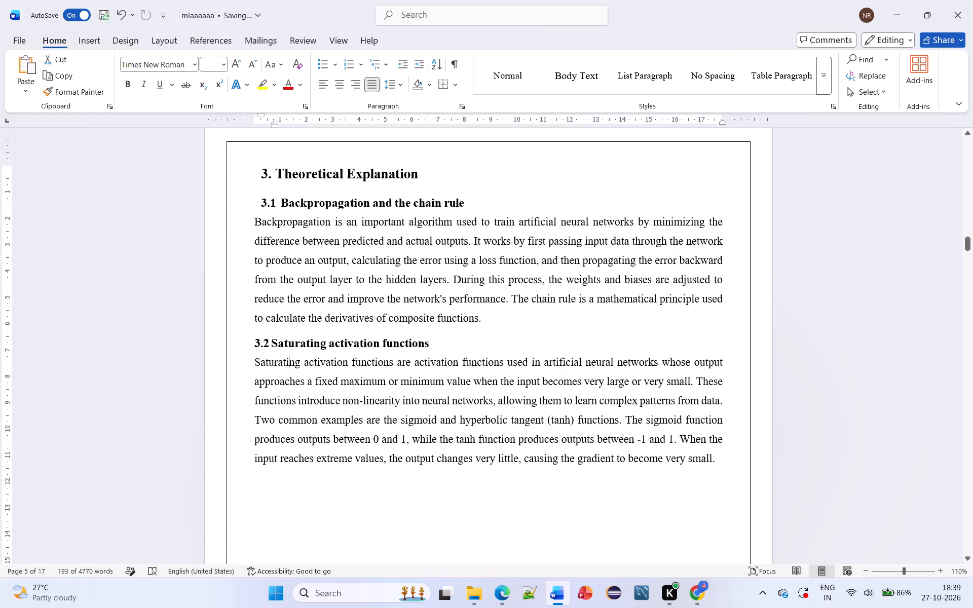
drag(252, 359, 724, 453)
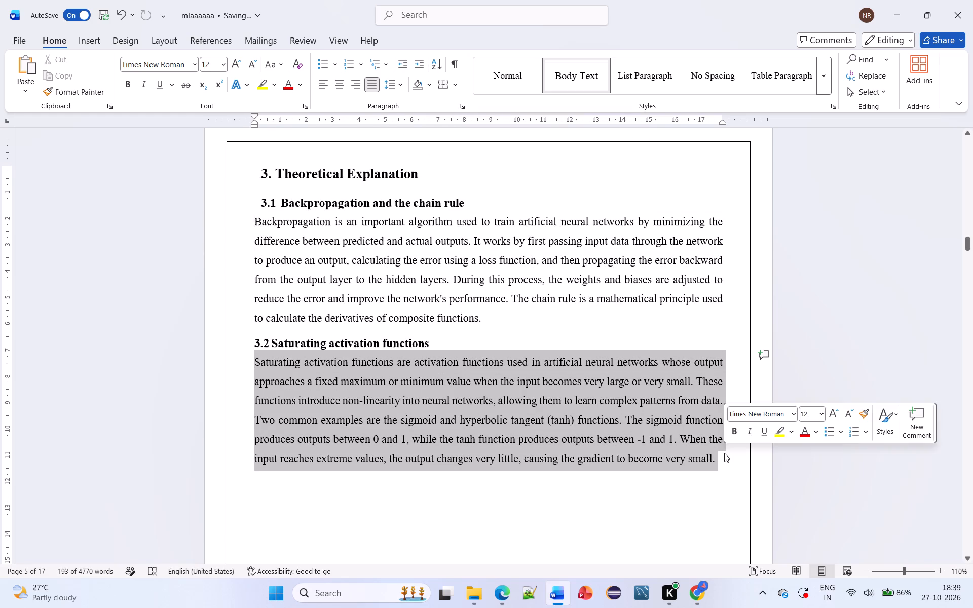
click(402, 84)
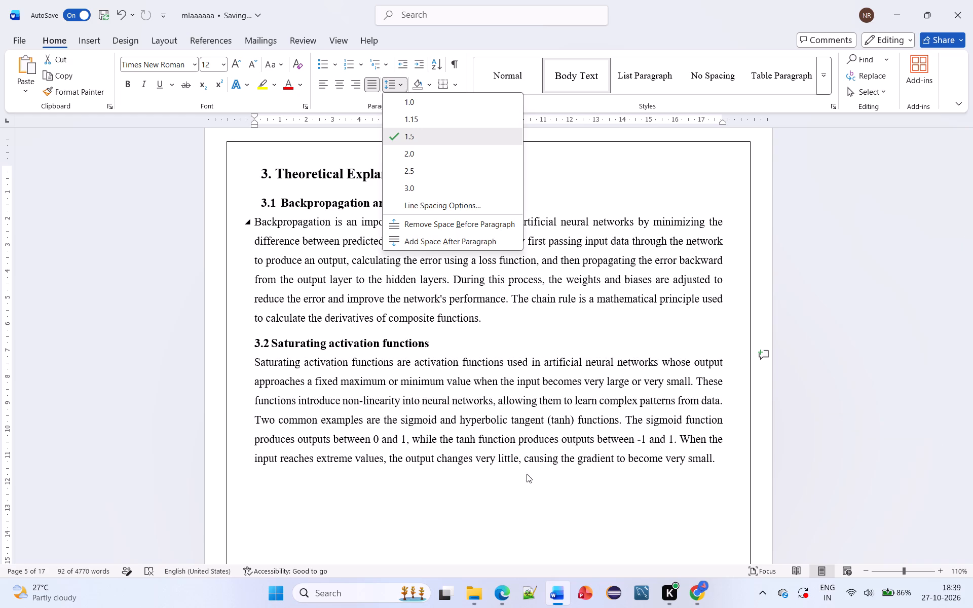
click(527, 474)
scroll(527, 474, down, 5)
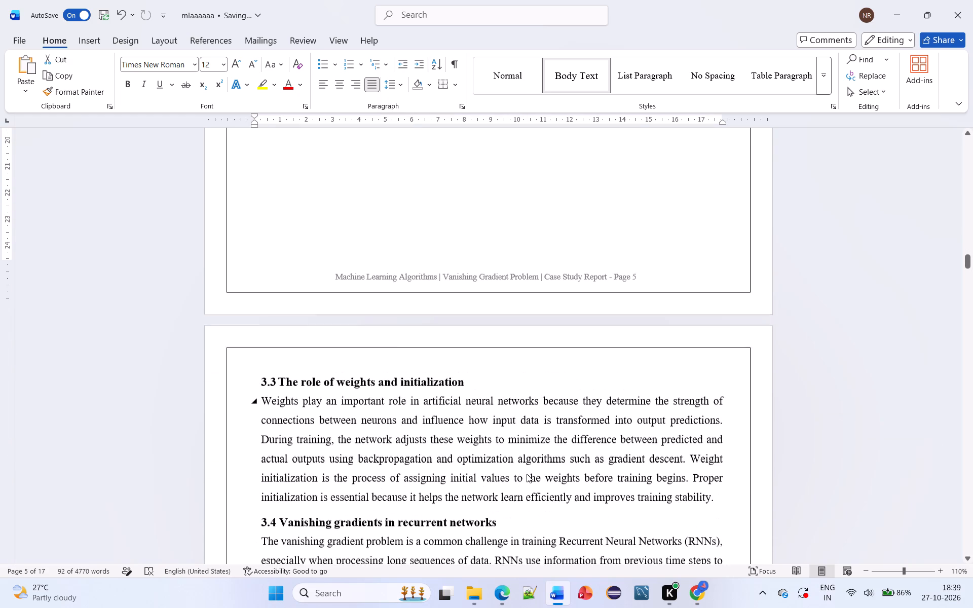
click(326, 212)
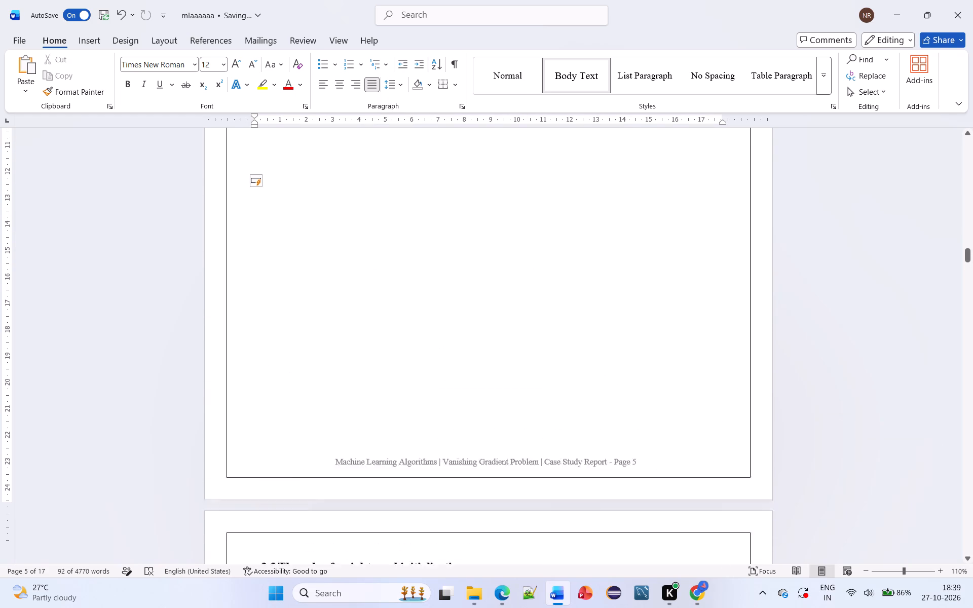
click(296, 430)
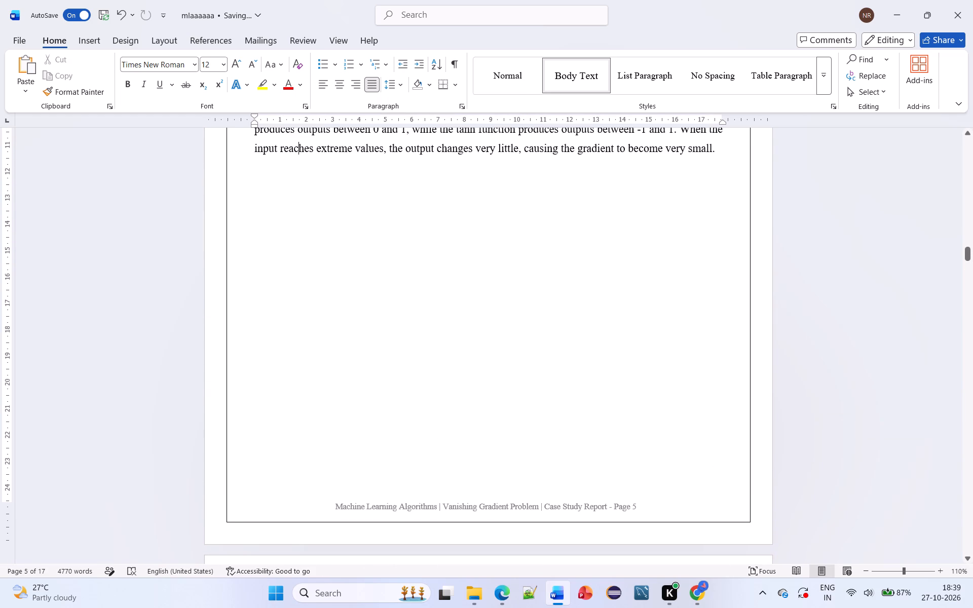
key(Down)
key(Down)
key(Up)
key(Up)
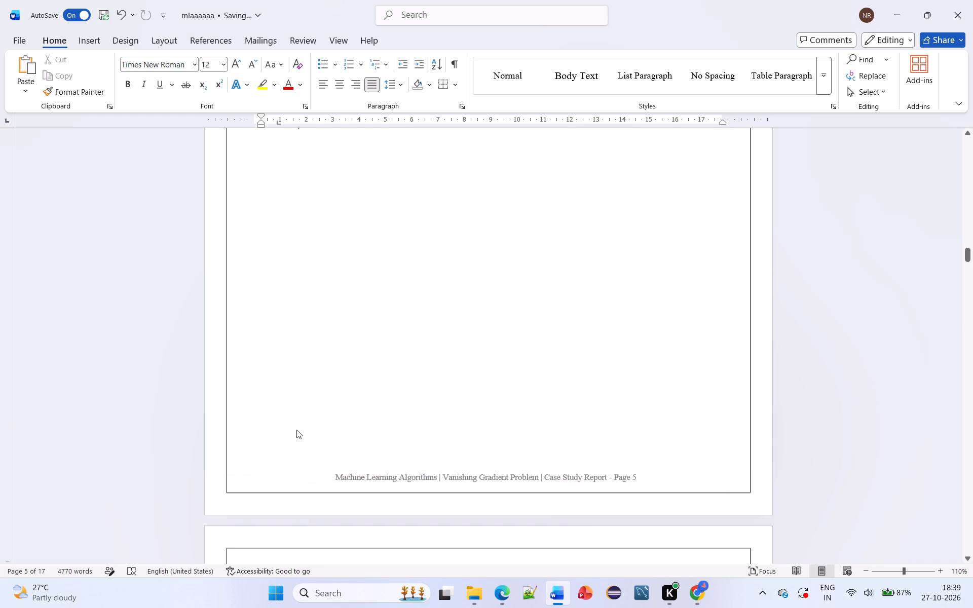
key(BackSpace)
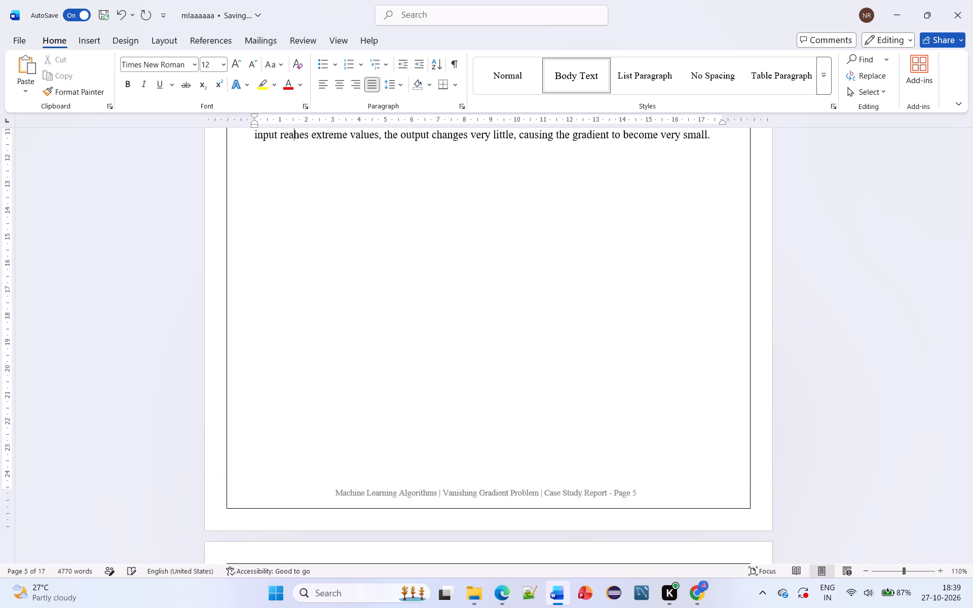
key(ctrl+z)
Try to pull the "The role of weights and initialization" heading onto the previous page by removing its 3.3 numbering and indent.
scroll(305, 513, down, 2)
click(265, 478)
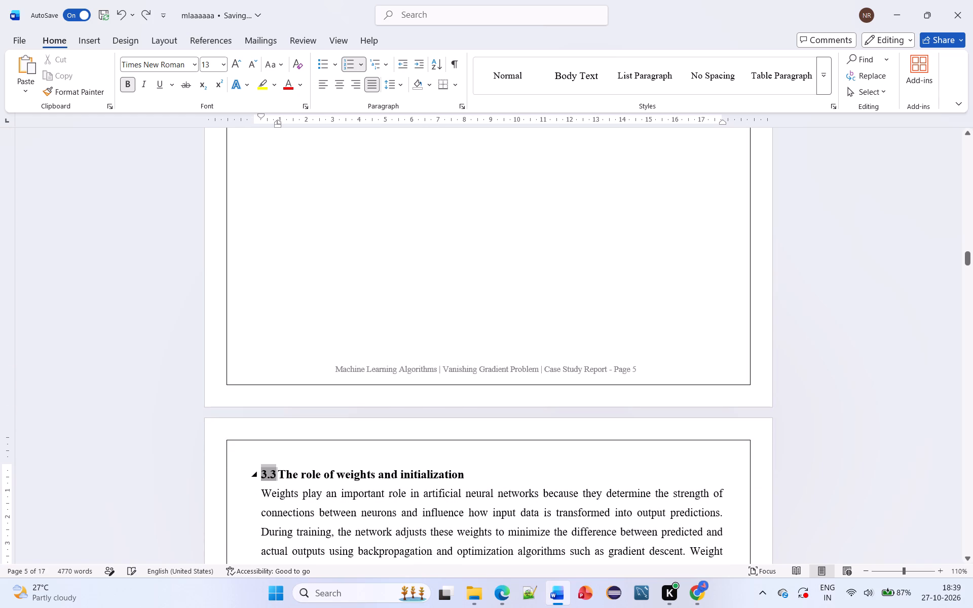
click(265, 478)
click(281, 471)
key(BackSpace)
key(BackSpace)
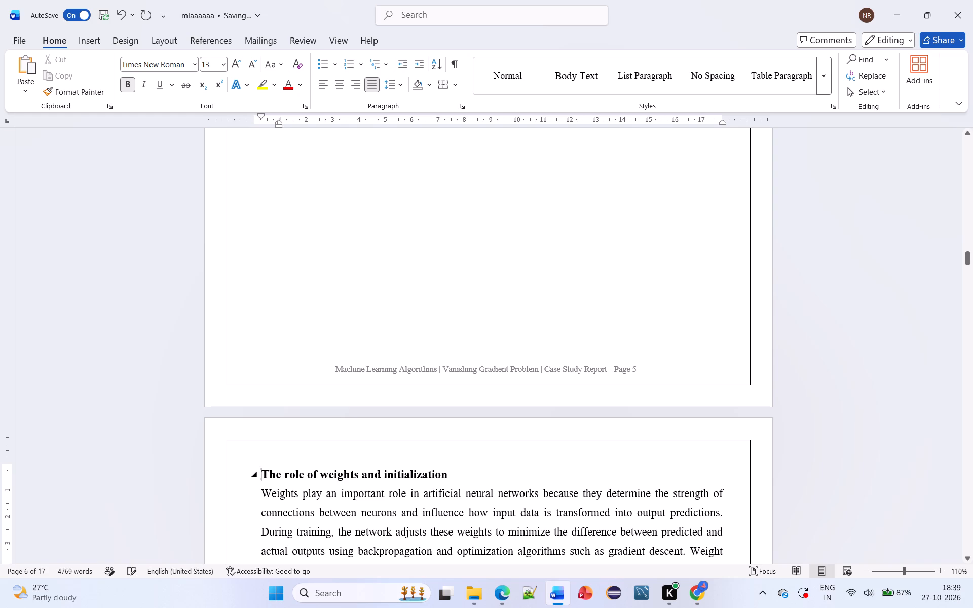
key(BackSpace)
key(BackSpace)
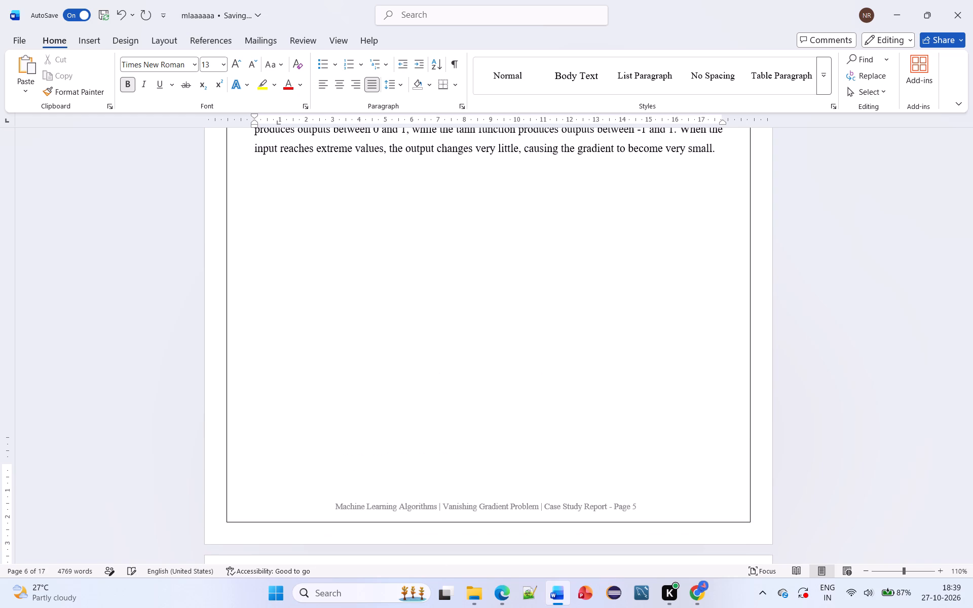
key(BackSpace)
Undo the recent edits until the "5. Automotive Industry" item and the full text of sections 3.1 and 3.2 are restored.
scroll(281, 471, right, 1)
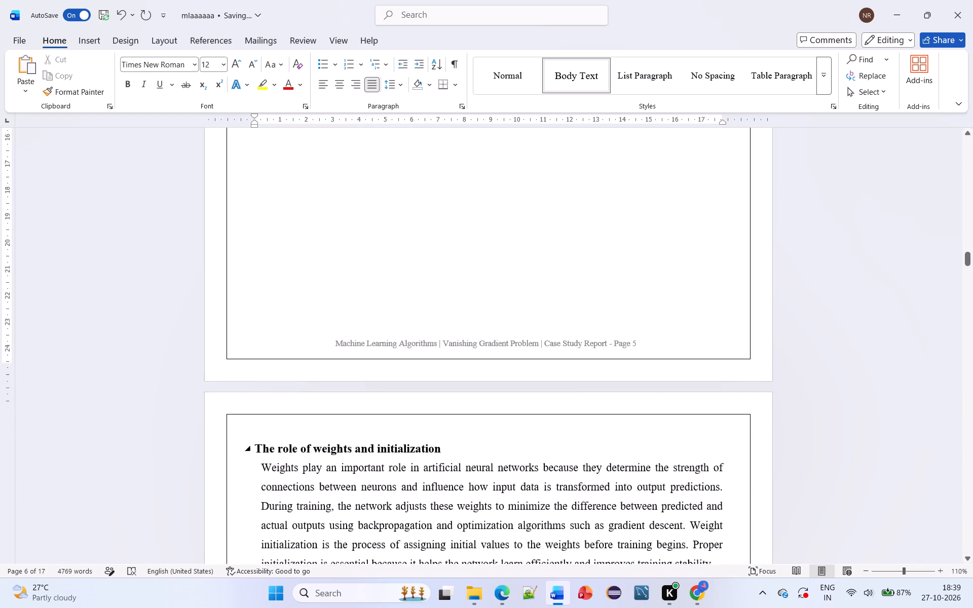
scroll(281, 471, right, 1)
ctrl+scroll(281, 471, right, 1)
key(ctrl+z)
ctrl+scroll(281, 471, right, 1)
key(ctrl+z)
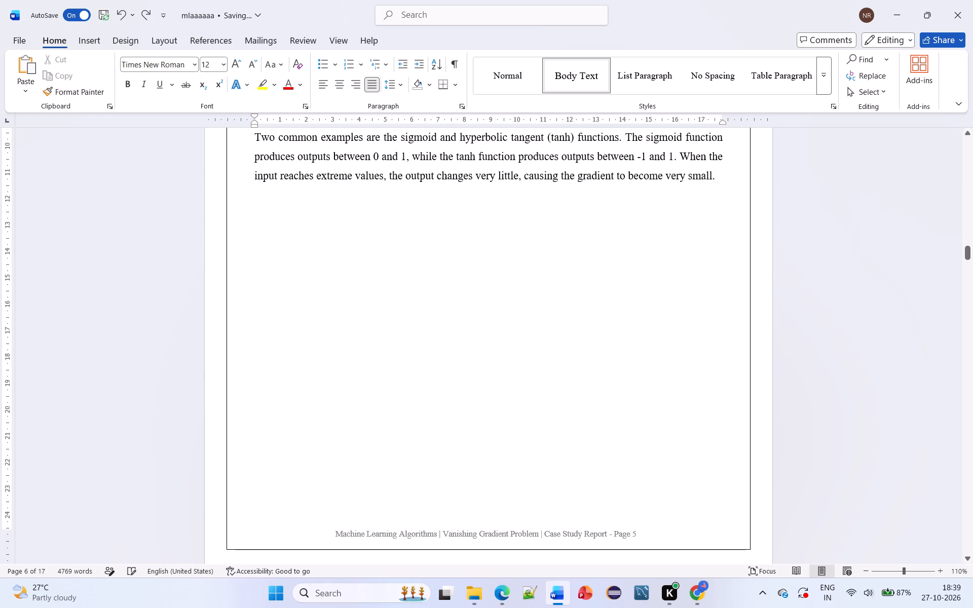
key(ctrl+z)
key(ctrl+z)
key(ctrl+z)
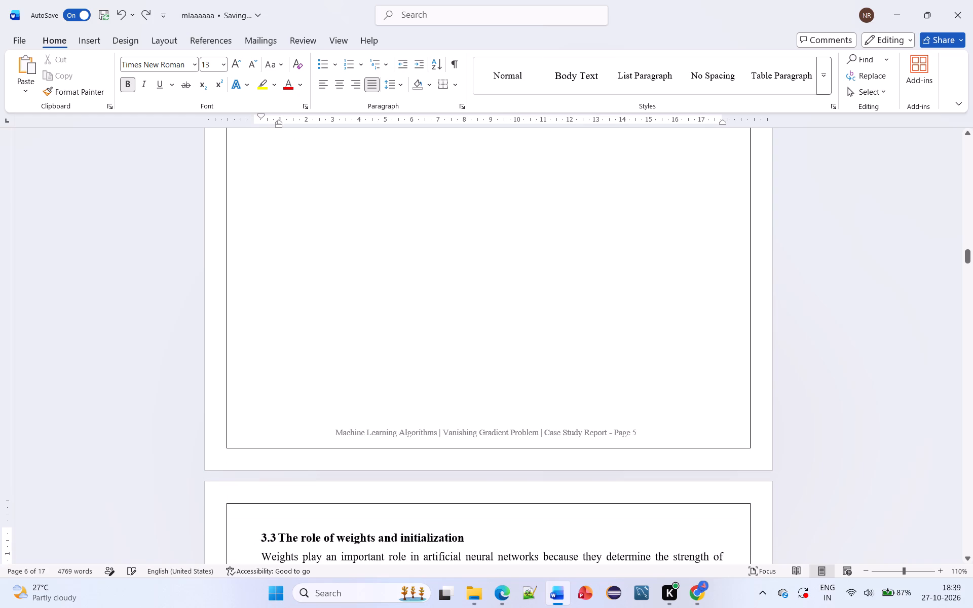
ctrl+scroll(281, 471, right, 1)
key(ctrl+z)
key(ctrl+z)
key(ctrl+z)
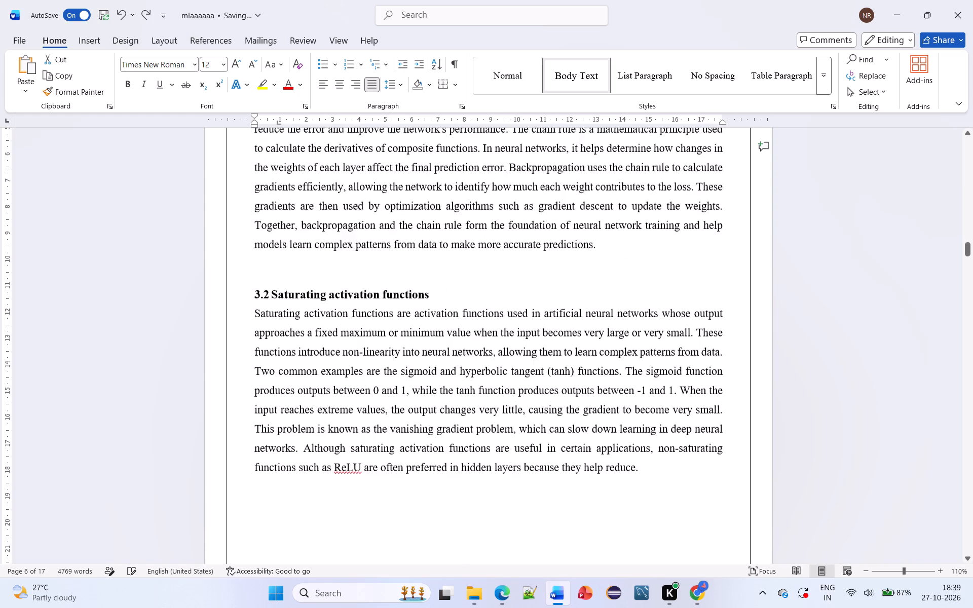
ctrl+scroll(281, 471, right, 1)
key(ctrl+z)
key(ctrl+z)
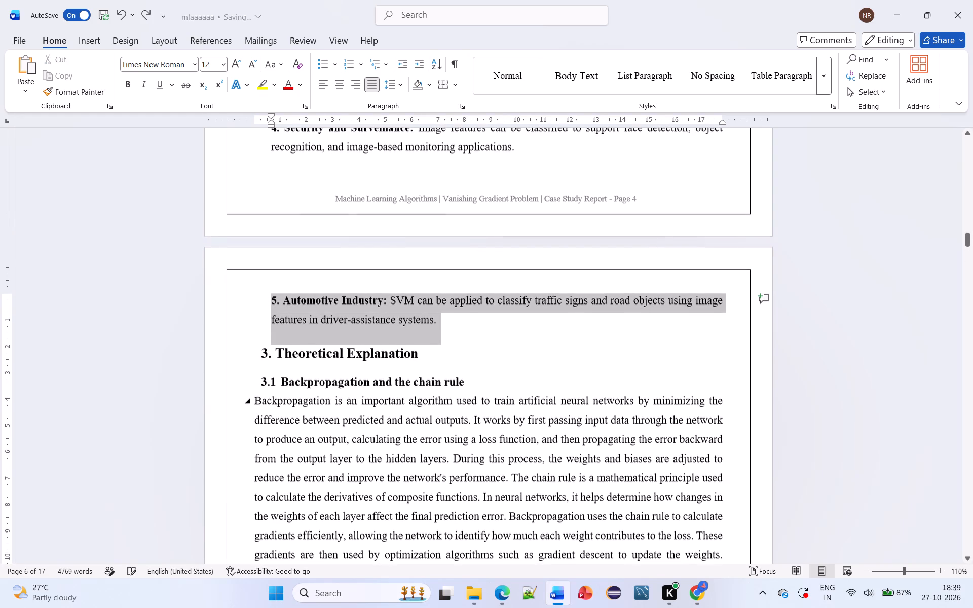
ctrl+scroll(281, 471, right, 1)
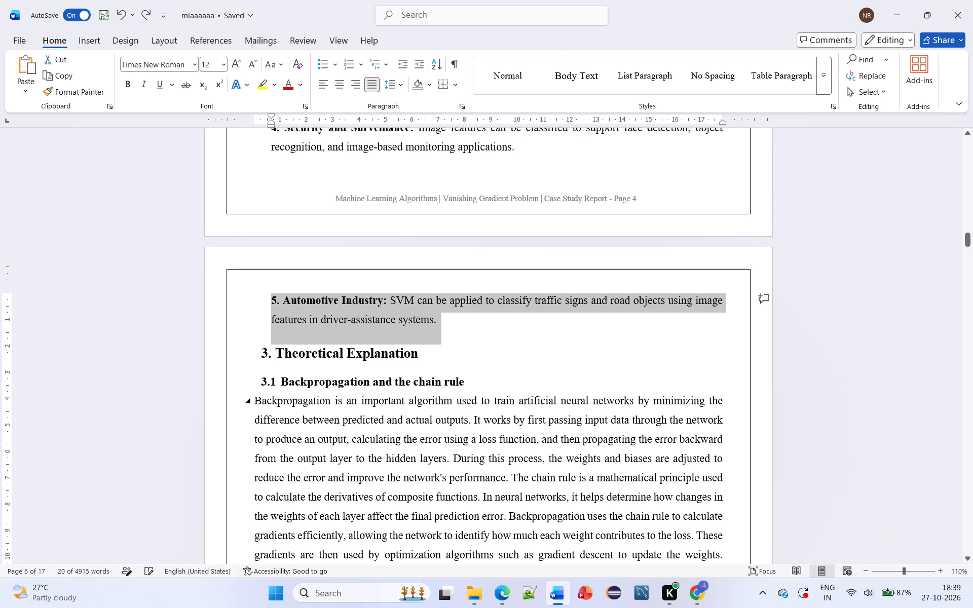
click(482, 333)
Review the report from section 3.2 to section 4.1, and check section 3 of the sample PDF in Microsoft Edge.
scroll(482, 333, down, 6)
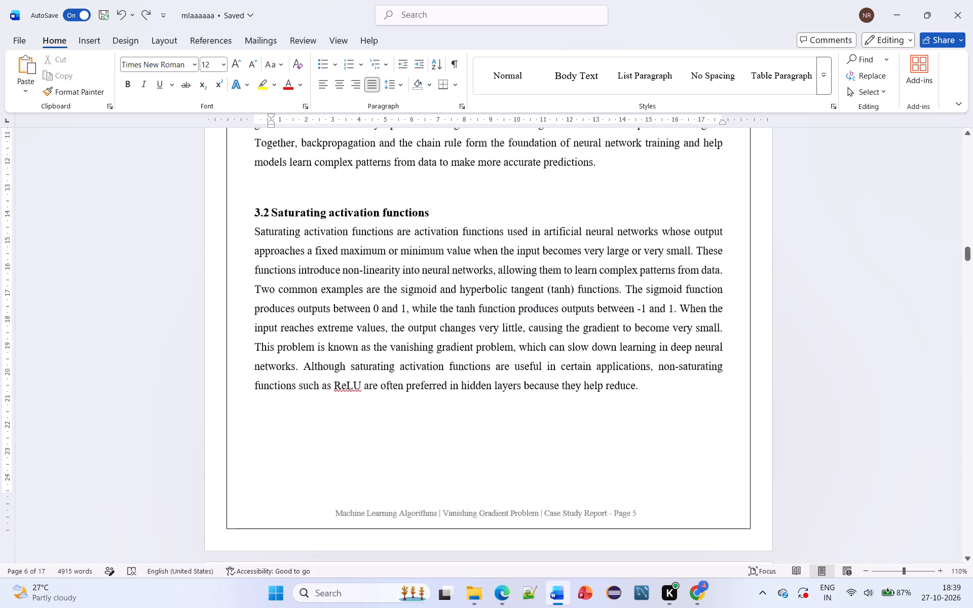
scroll(482, 333, down, 3)
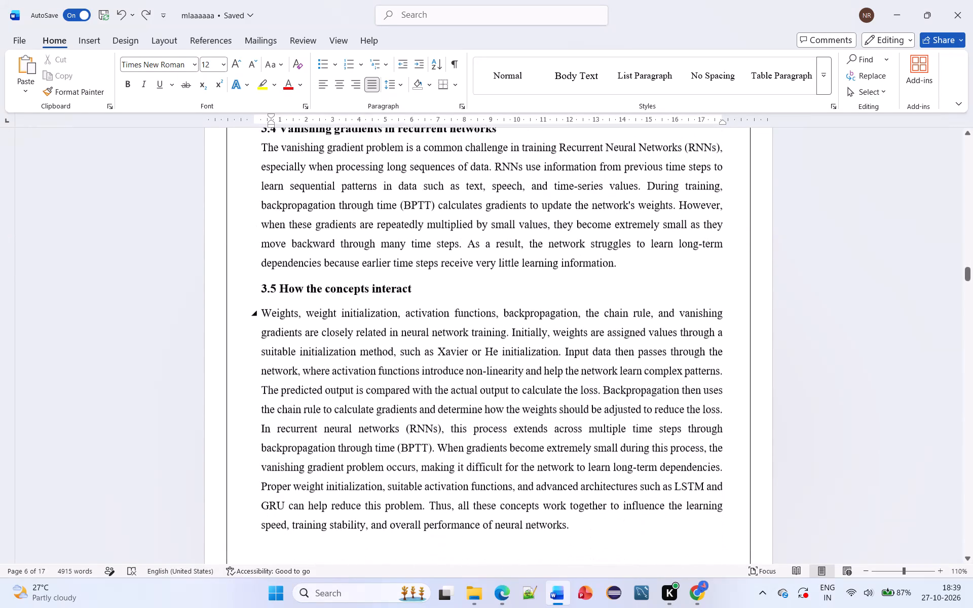
scroll(482, 333, down, 2)
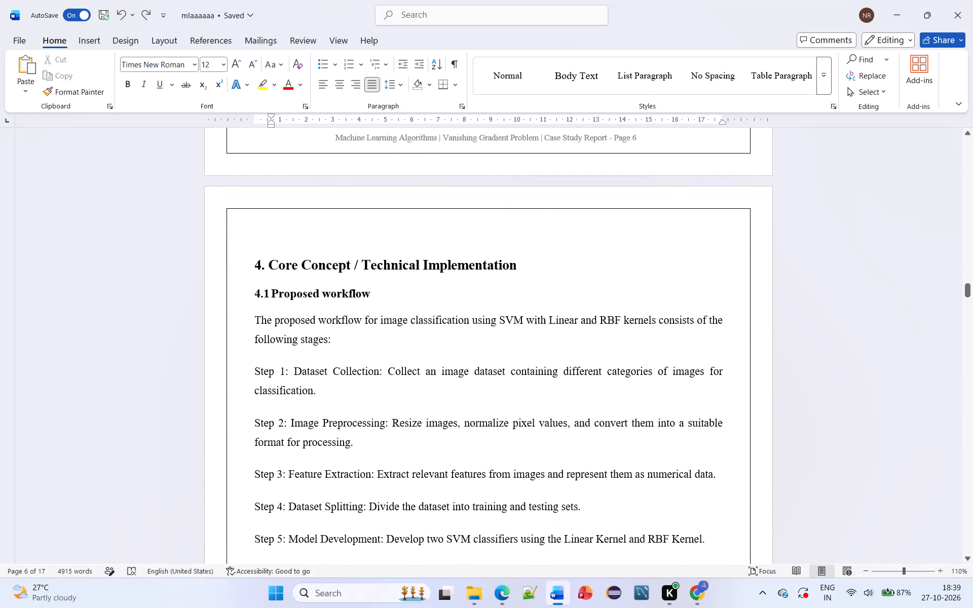
key(alt+Tab)
scroll(493, 407, down, 4)
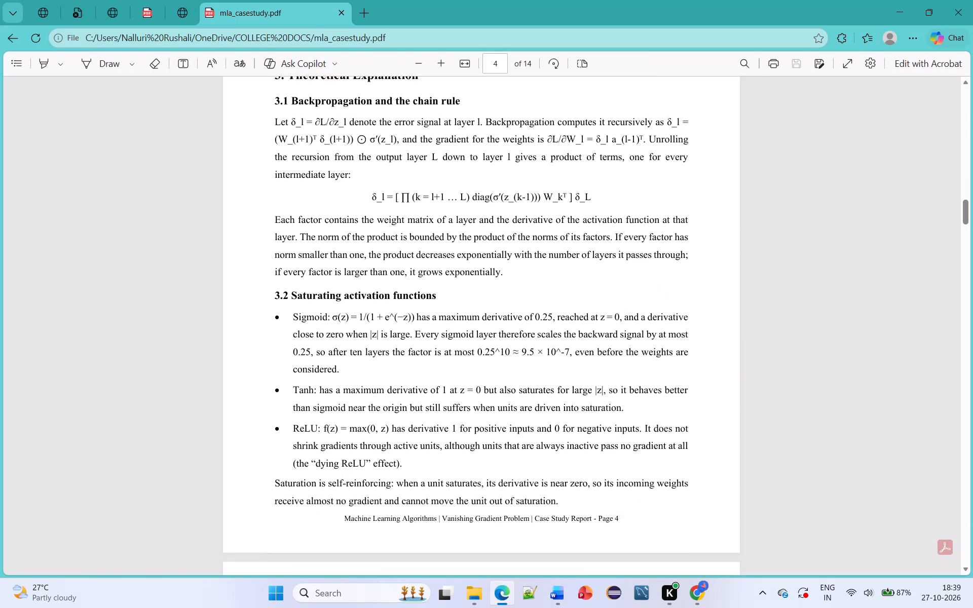
scroll(493, 407, down, 5)
Switch back to Word and review the section 4 content from the proposed workflow steps through section 4.5.
key(alt+Tab)
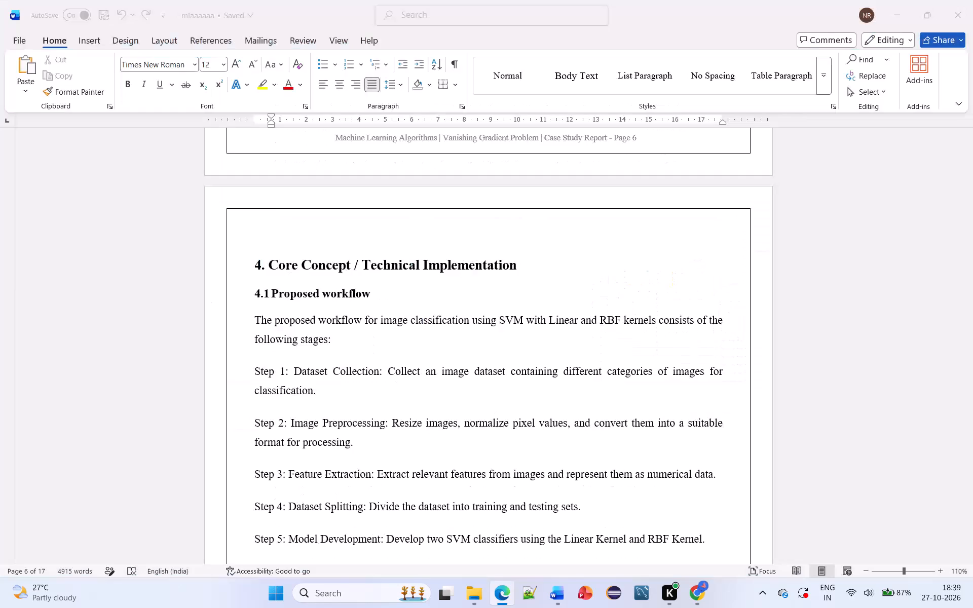
scroll(493, 407, down, 4)
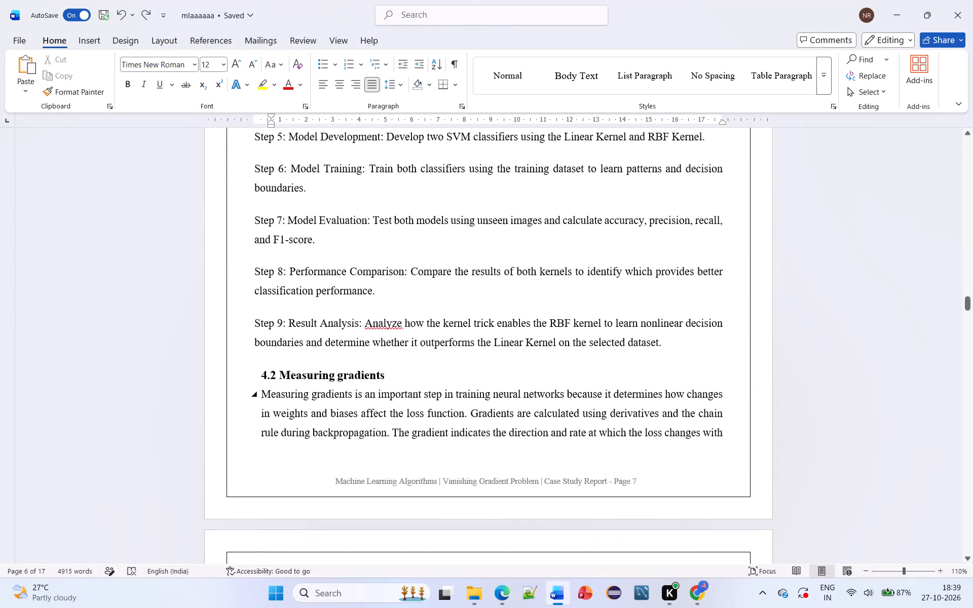
scroll(493, 407, up, 1)
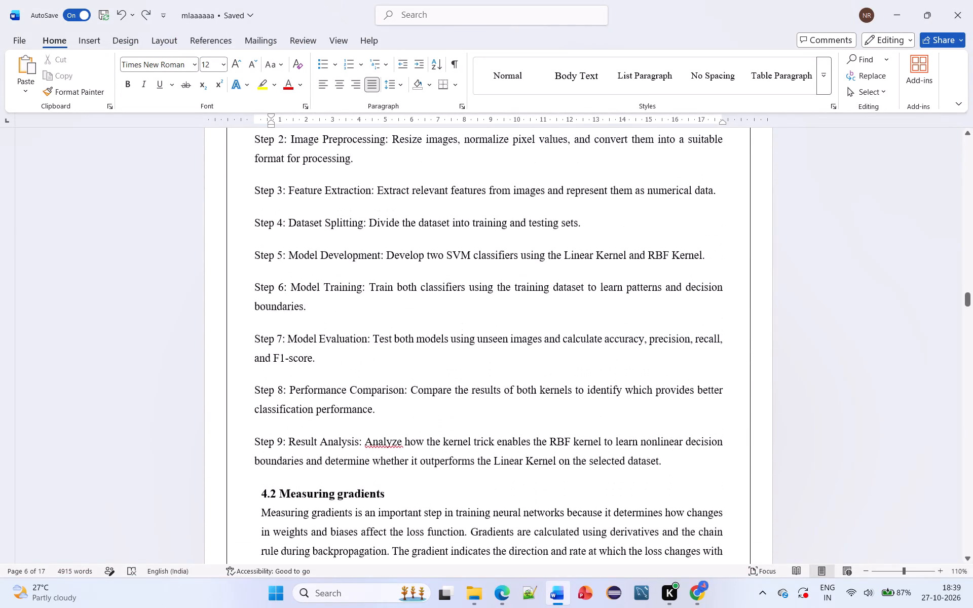
scroll(493, 407, up, 2)
scroll(493, 407, down, 3)
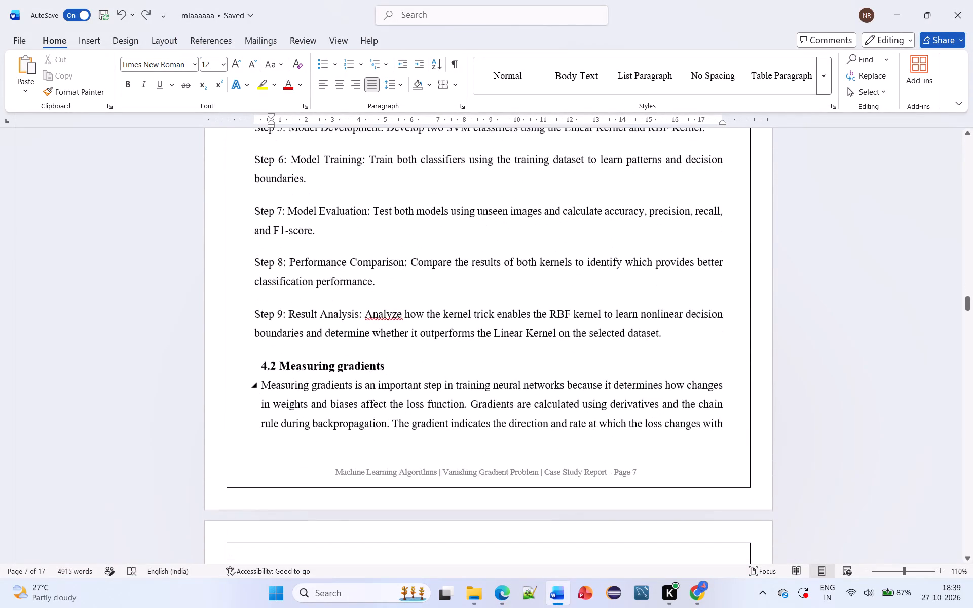
scroll(493, 407, down, 7)
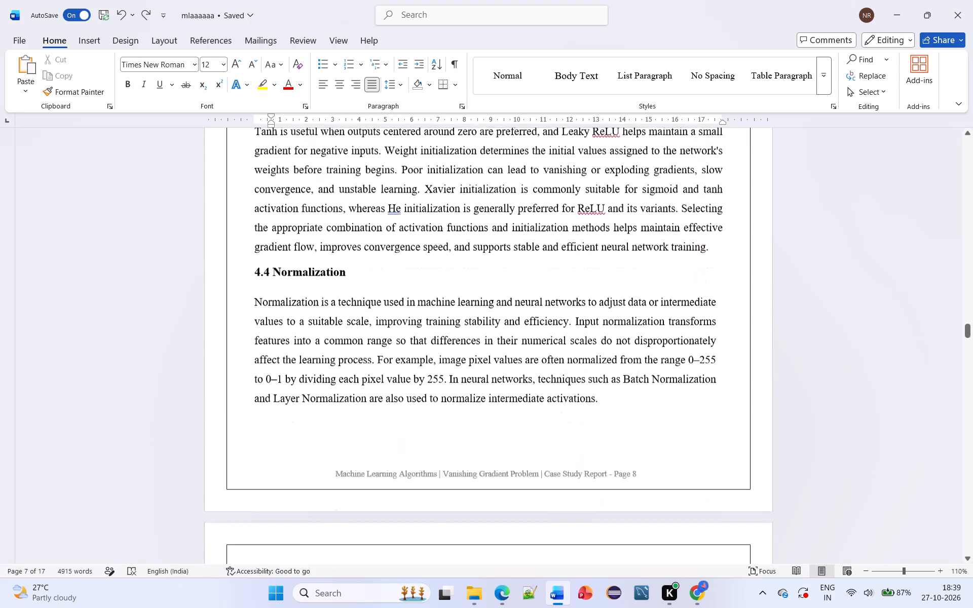
scroll(493, 407, down, 4)
Indent the "4.5 Residual and skip connections" heading so it aligns with its body text and the 4.6 heading.
scroll(493, 407, up, 1)
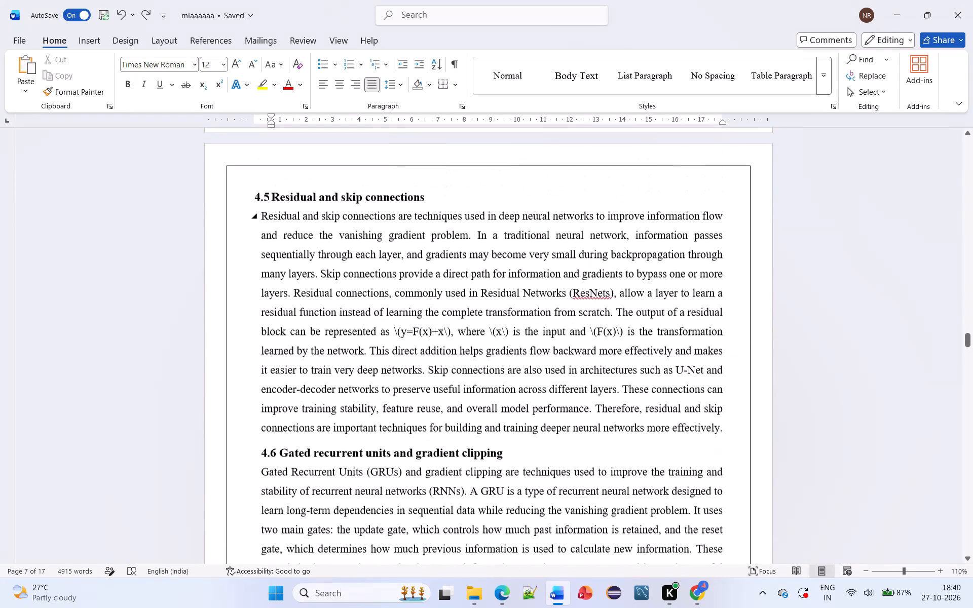
scroll(493, 407, up, 1)
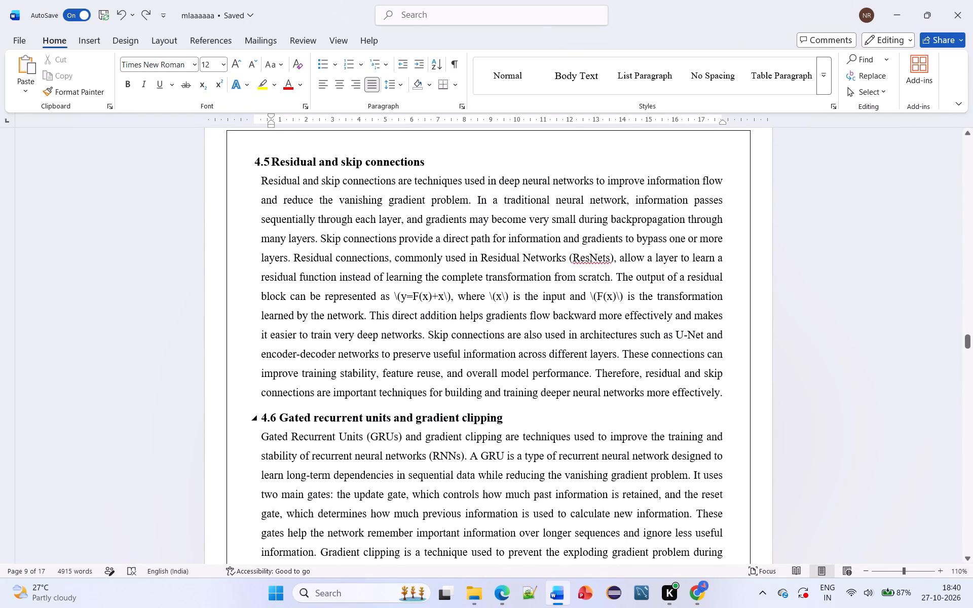
double_click(258, 157)
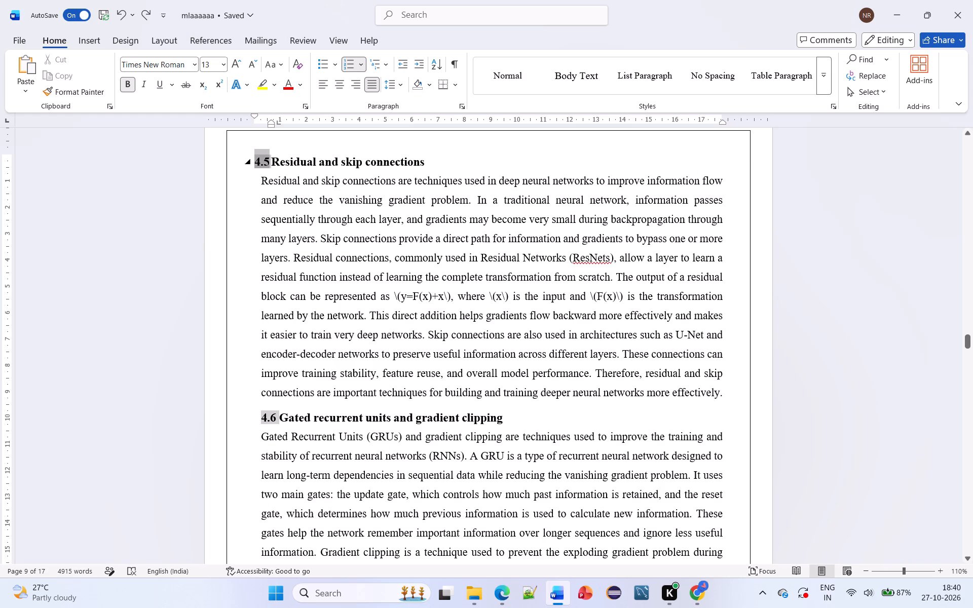
drag(268, 165, 263, 166)
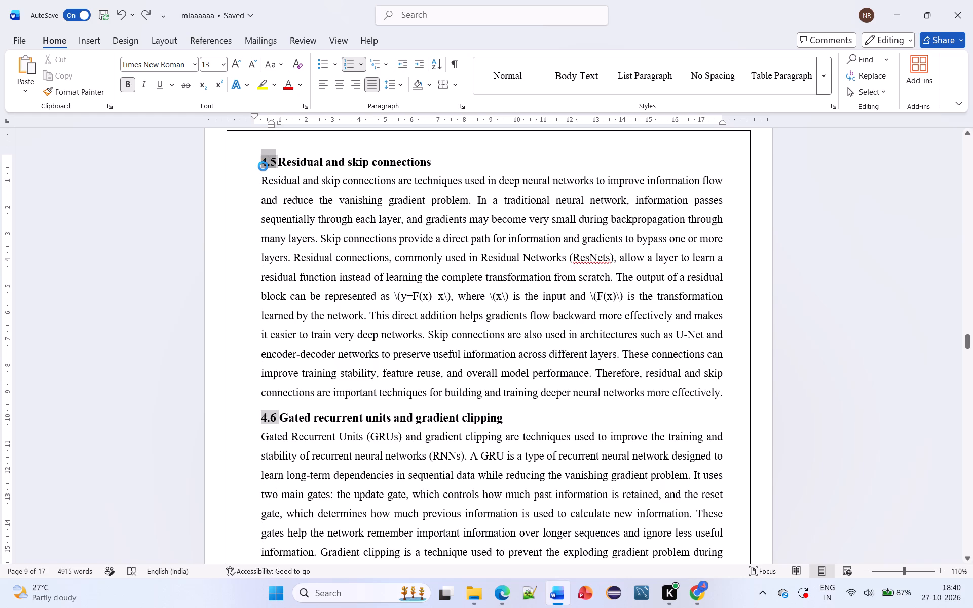
click(250, 331)
Remove the indent from the paragraph under "4.7 Illustrative pseudocode" so it starts at the page's text margin.
scroll(250, 331, down, 1)
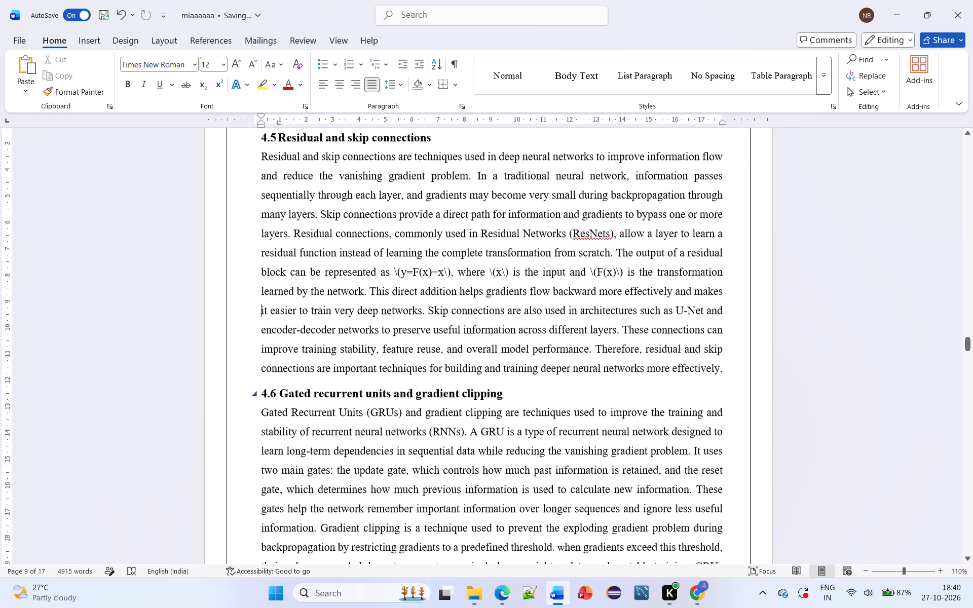
scroll(250, 331, down, 3)
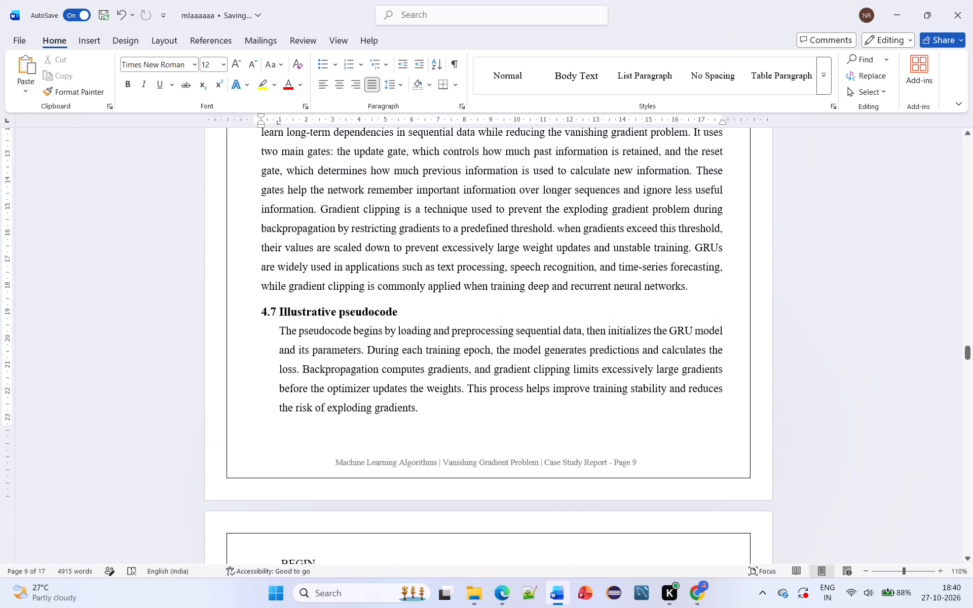
click(280, 330)
drag(280, 330, 425, 493)
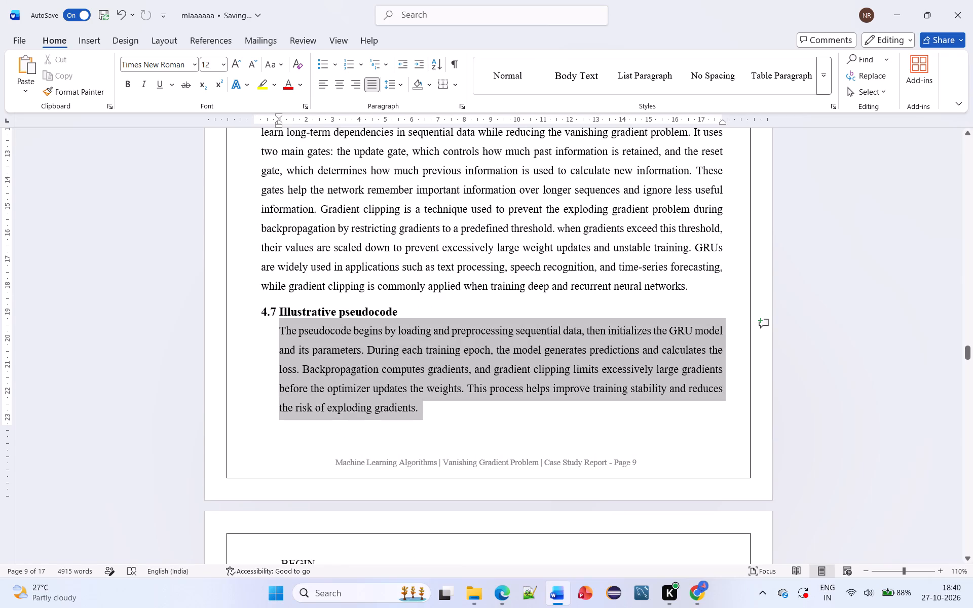
drag(425, 493, 421, 298)
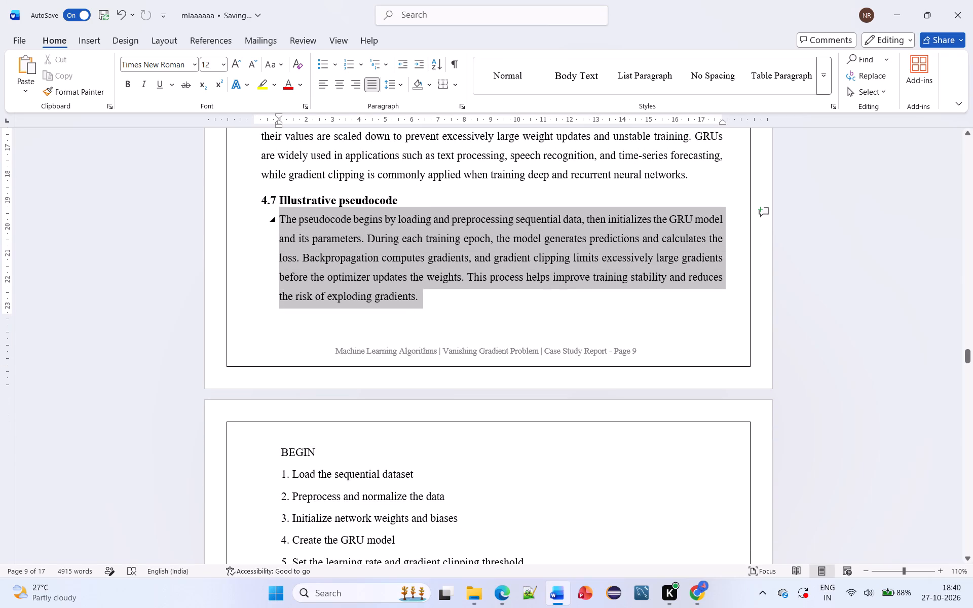
drag(421, 298, 417, 298)
key(Tab)
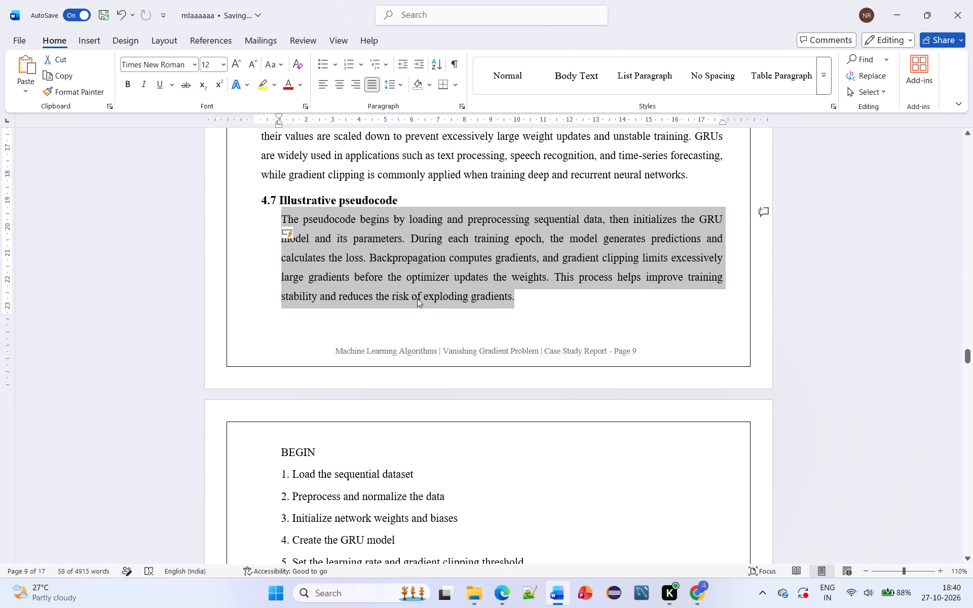
key(BackSpace)
key(BackSpace)
key(BackSpace)
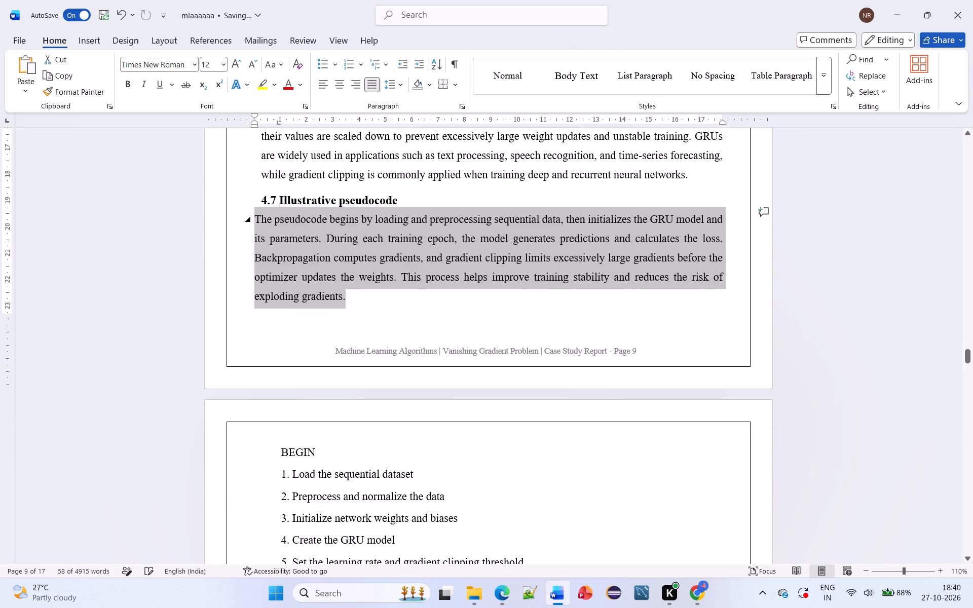
click(425, 300)
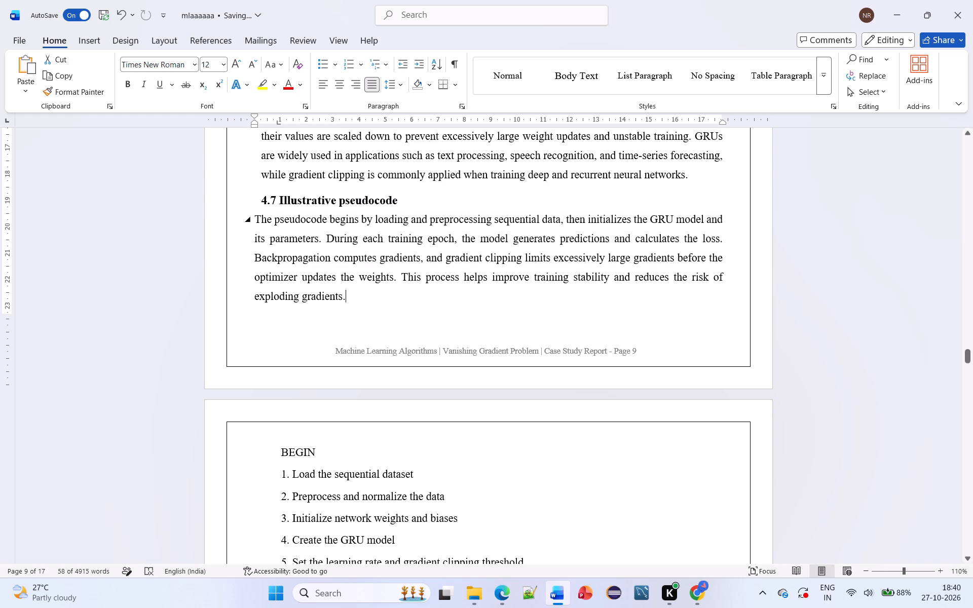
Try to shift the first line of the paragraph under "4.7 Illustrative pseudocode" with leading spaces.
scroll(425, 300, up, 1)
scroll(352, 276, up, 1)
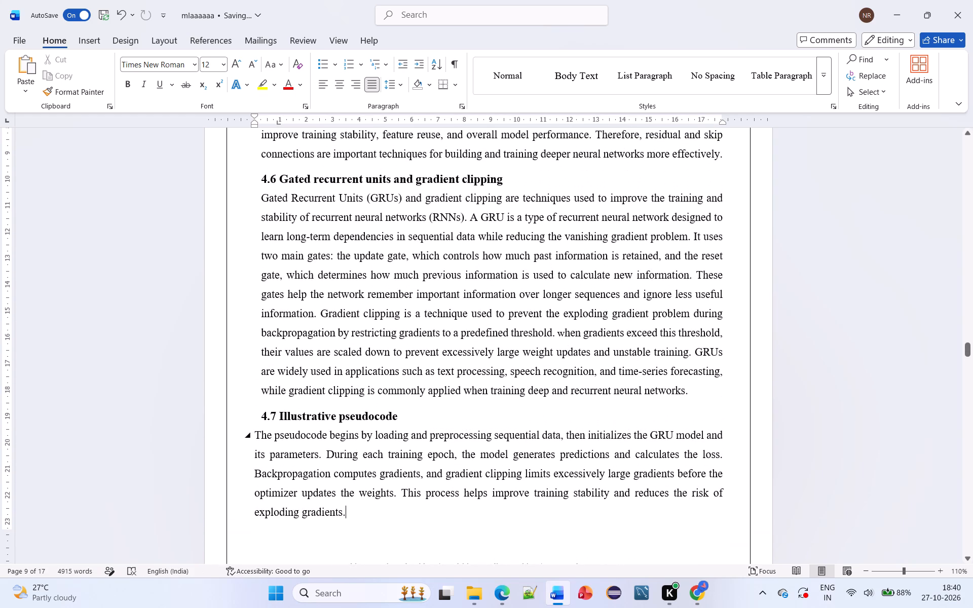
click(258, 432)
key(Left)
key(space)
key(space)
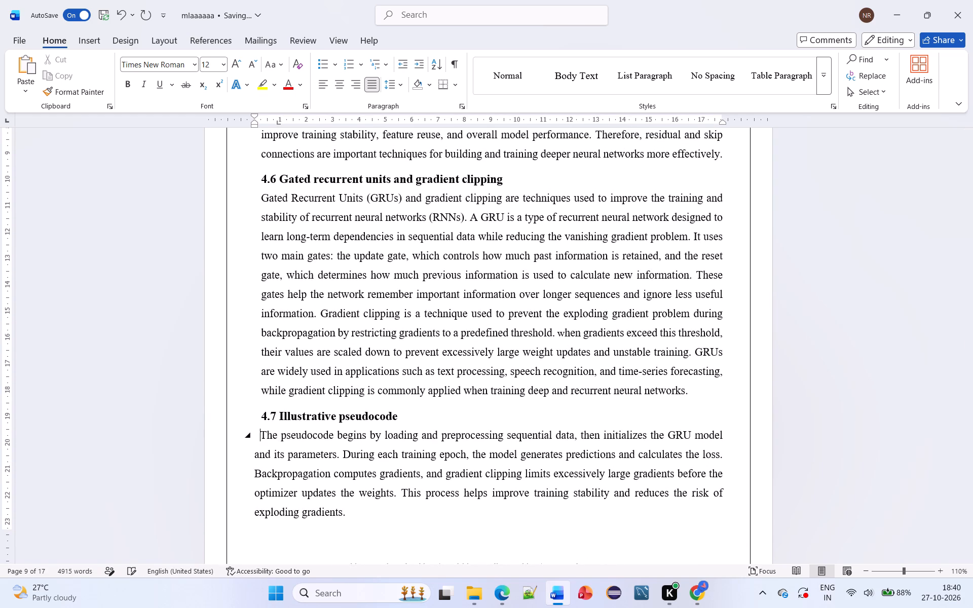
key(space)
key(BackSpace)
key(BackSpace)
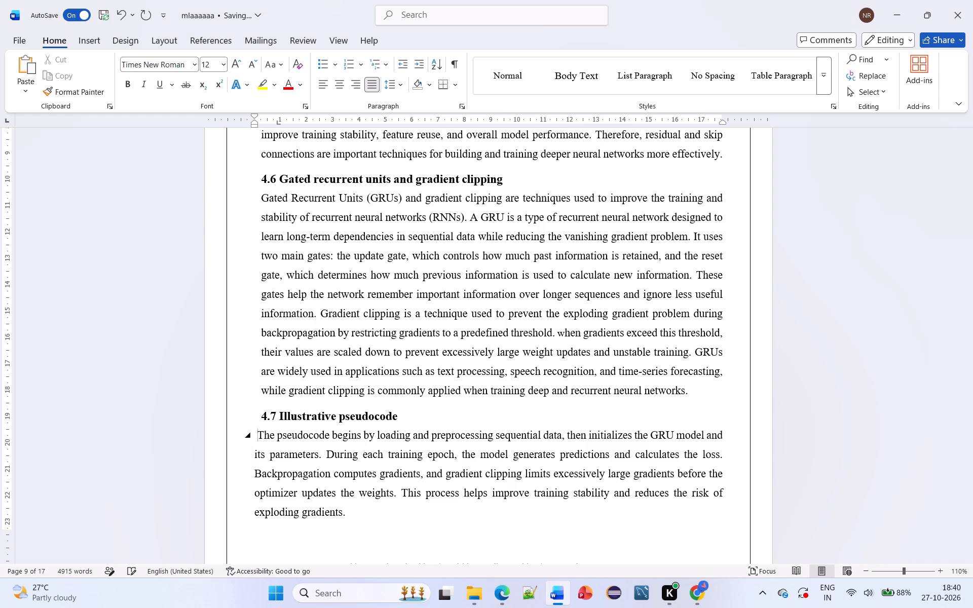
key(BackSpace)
Indent the whole paragraph under "4.7 Illustrative pseudocode" so it aligns with its heading.
drag(253, 434, 346, 521)
key(Tab)
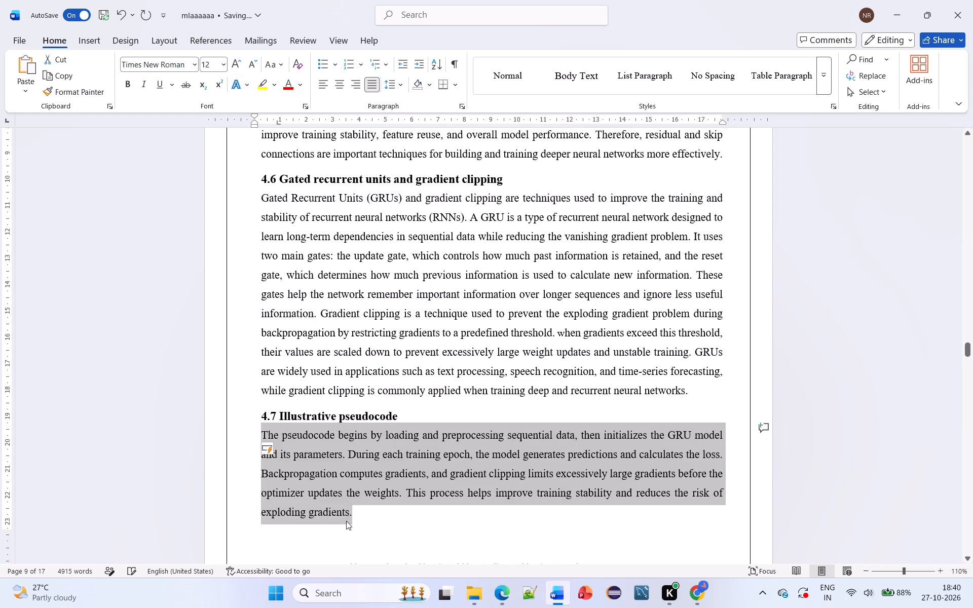
click(400, 525)
Review the report from the pseudocode to section 5, and check sections 4.6 to 5 of the sample PDF in Microsoft Edge.
scroll(400, 525, down, 2)
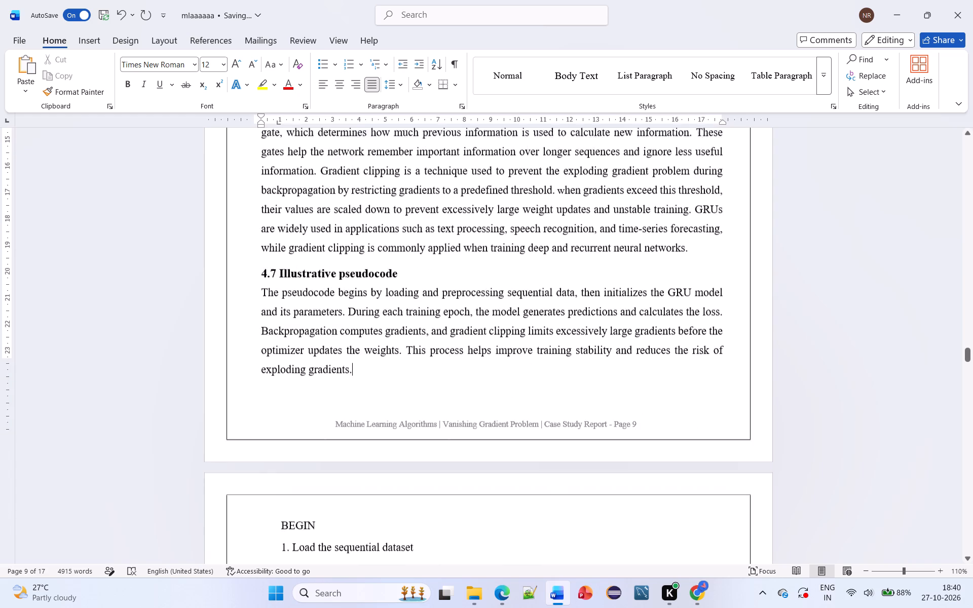
scroll(400, 525, down, 7)
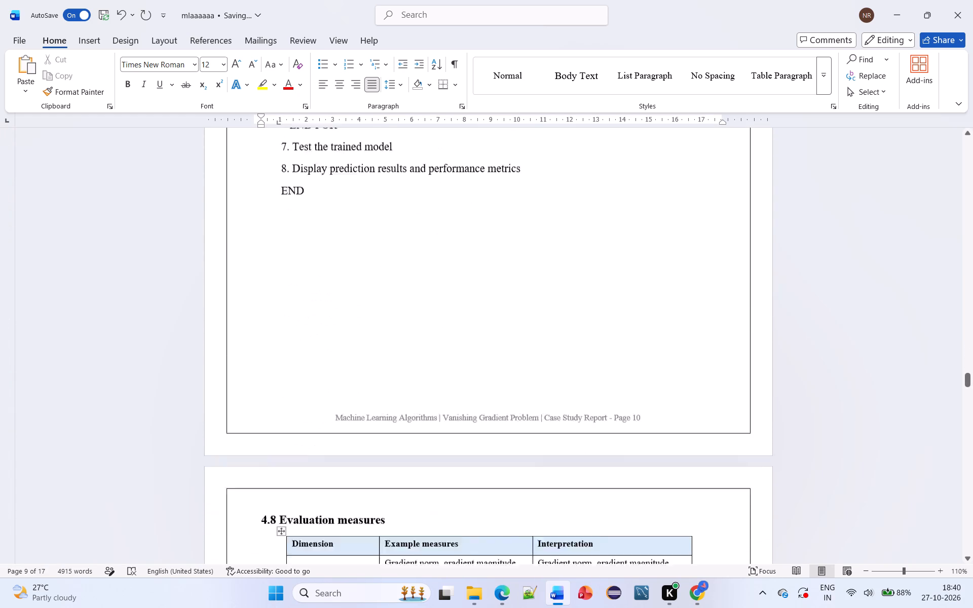
scroll(400, 525, down, 4)
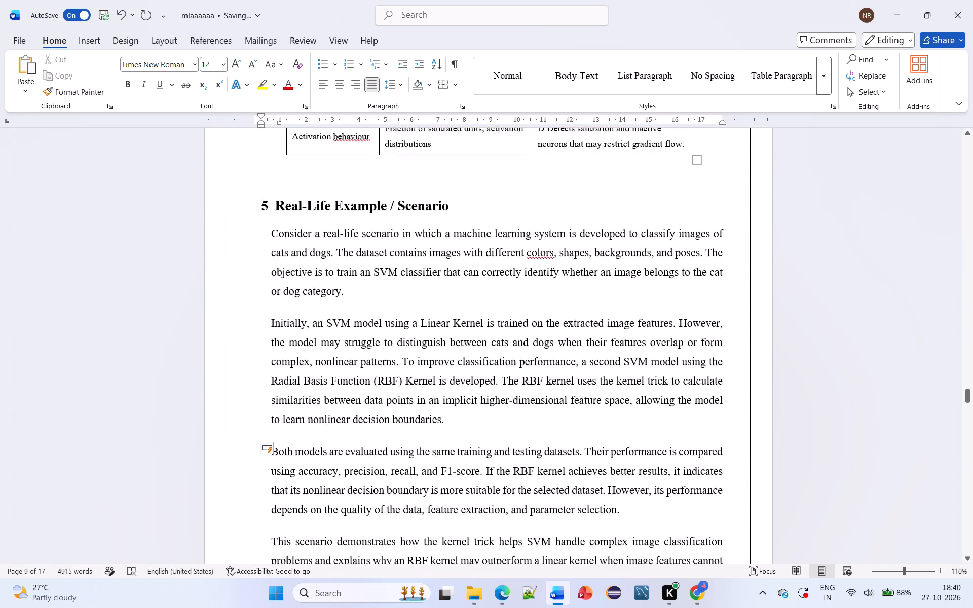
key(alt+Tab)
scroll(400, 525, down, 9)
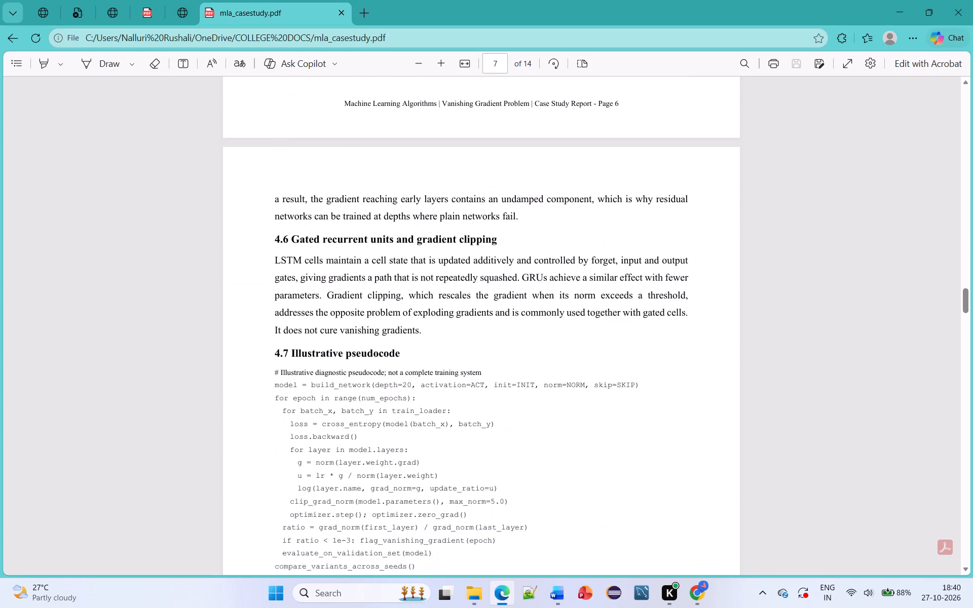
scroll(400, 525, down, 2)
scroll(400, 525, up, 1)
scroll(400, 525, right, 1)
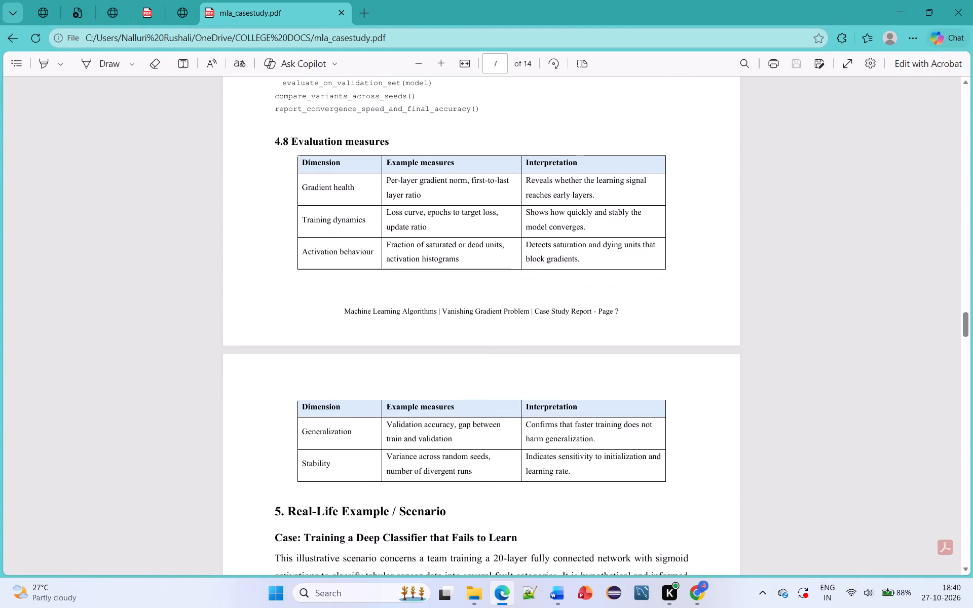
scroll(400, 525, right, 2)
Compare the Word report's section 5 scenario text and illustration table with section 5 of the sample PDF.
key(alt+Tab)
scroll(400, 525, down, 1)
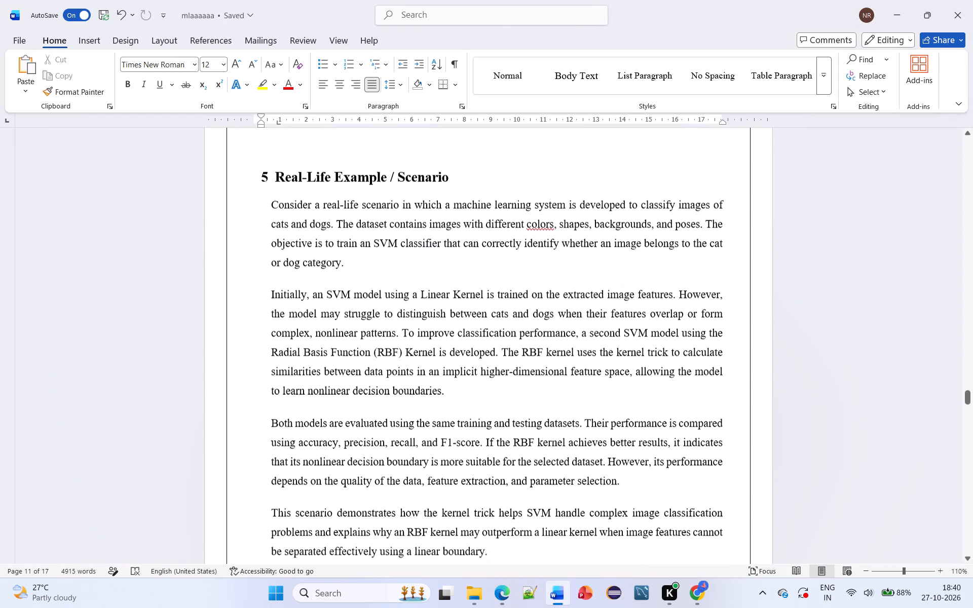
scroll(400, 525, down, 1)
key(alt+Tab)
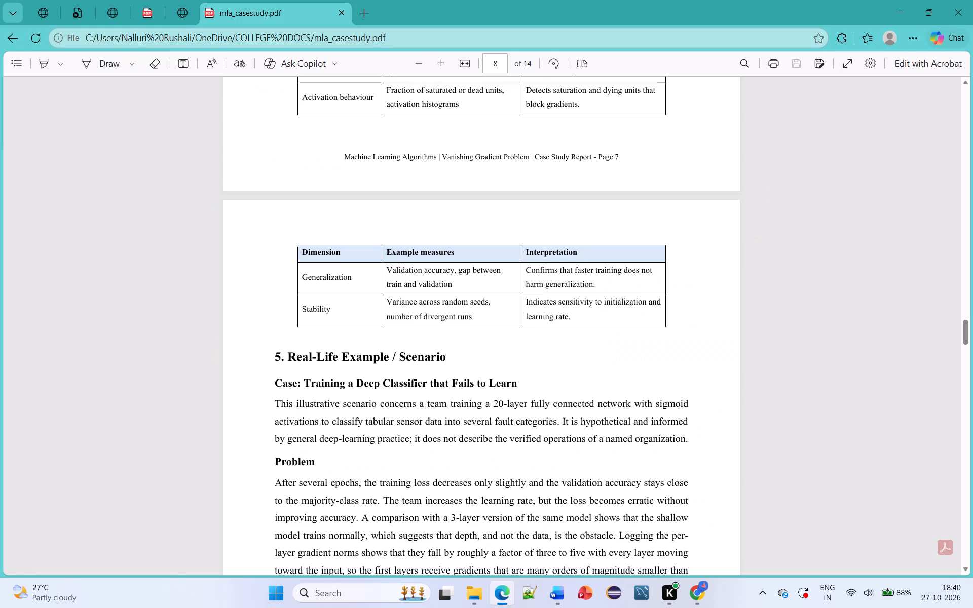
scroll(400, 525, down, 4)
key(alt+Tab)
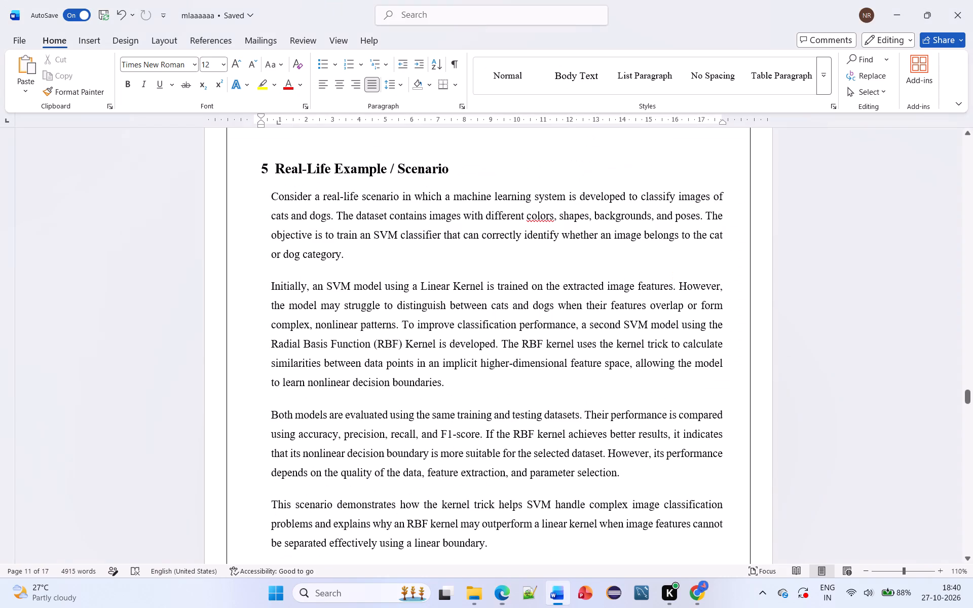
scroll(400, 525, up, 1)
key(alt+Tab)
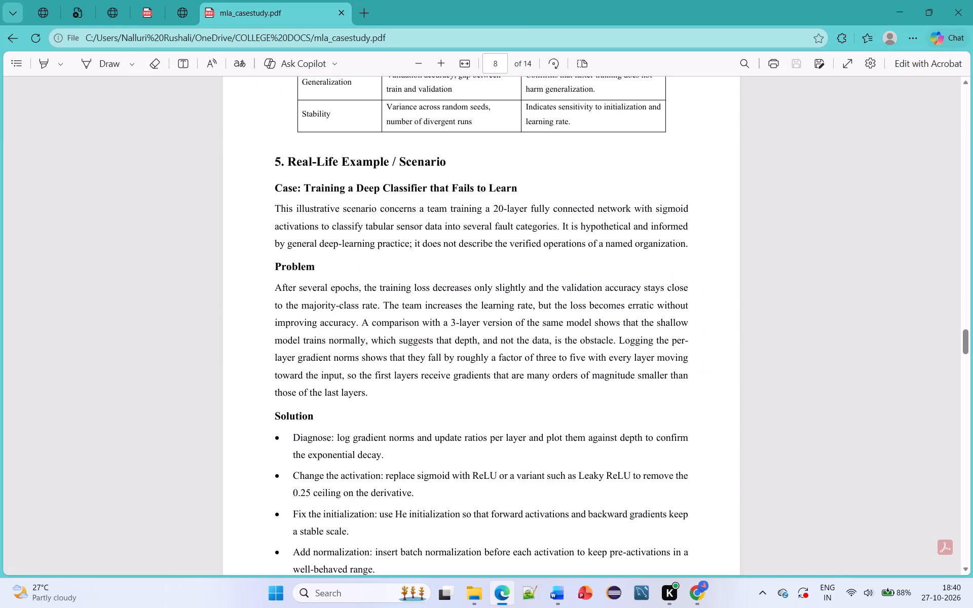
key(alt+Tab)
scroll(400, 525, up, 1)
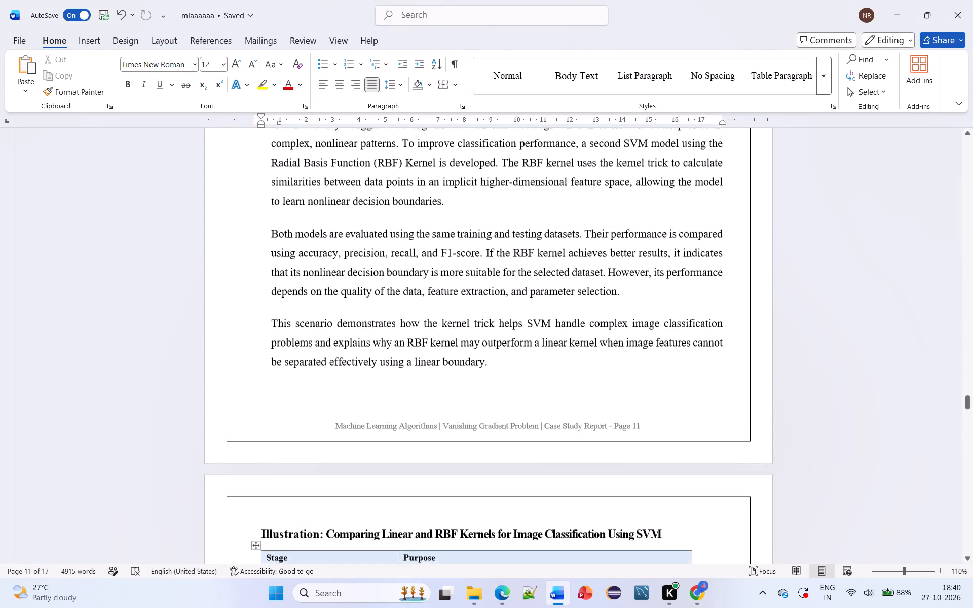
scroll(400, 525, up, 2)
scroll(400, 525, down, 1)
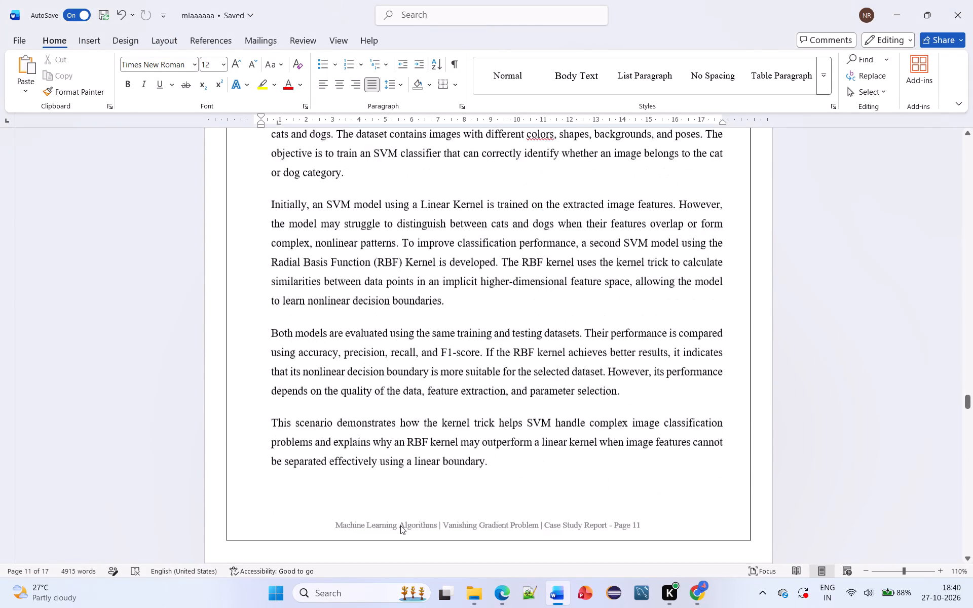
scroll(400, 525, down, 3)
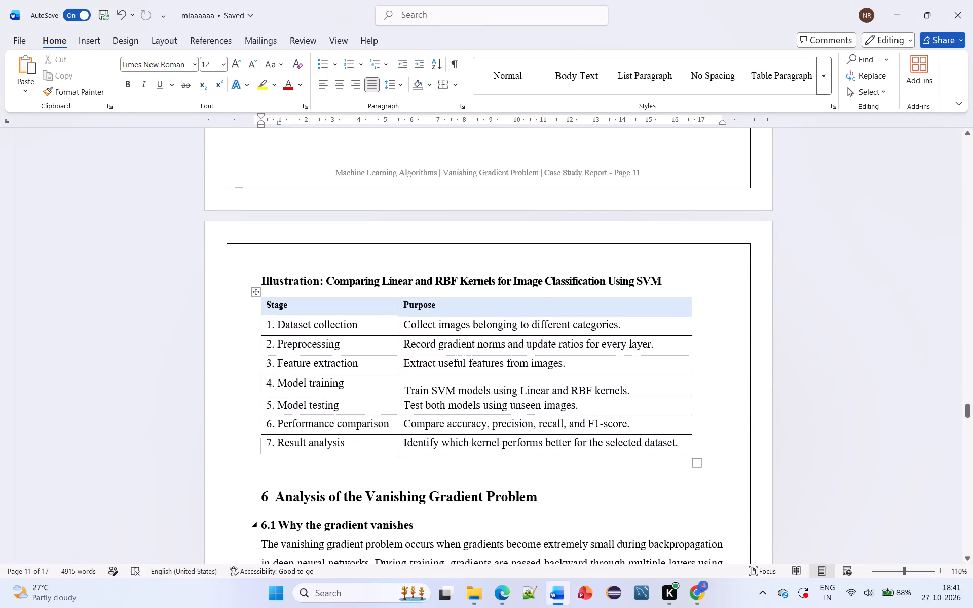
Compare section 6, Analysis of the Vanishing Gradient Problem, in the sample PDF with the same section in Word.
key(alt+Tab)
scroll(400, 525, down, 10)
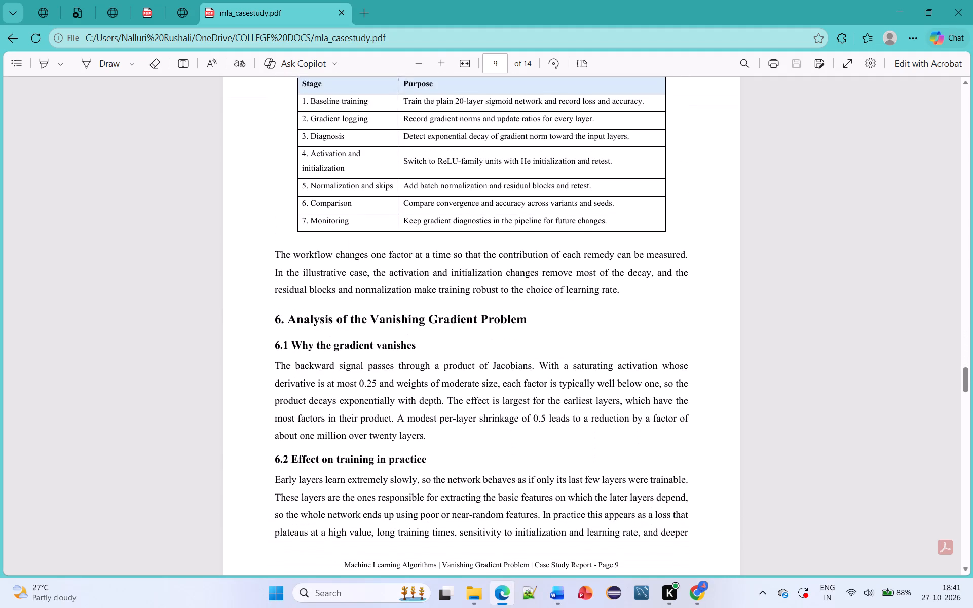
key(alt+Tab)
scroll(400, 525, down, 4)
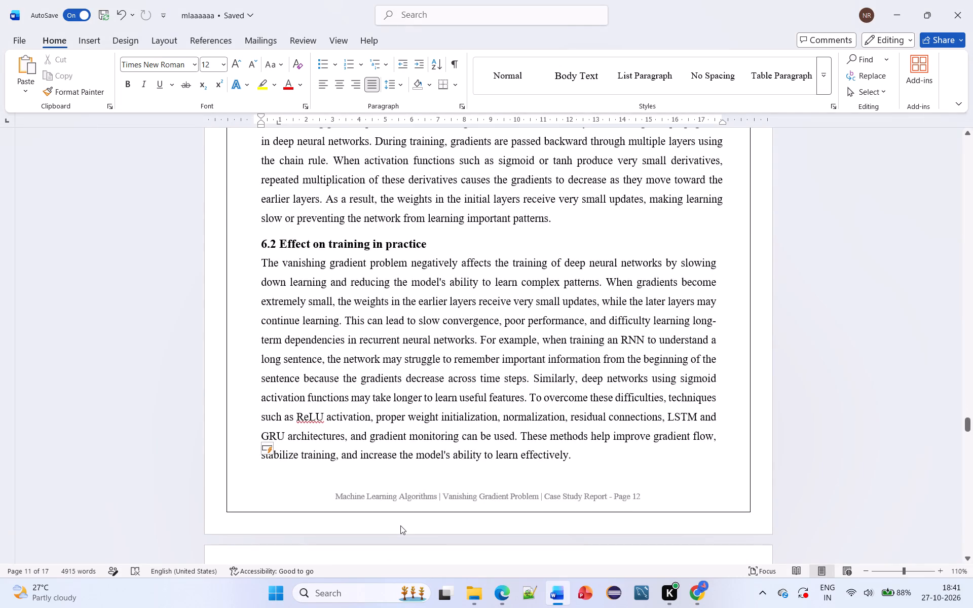
key(alt+Tab)
scroll(400, 525, down, 8)
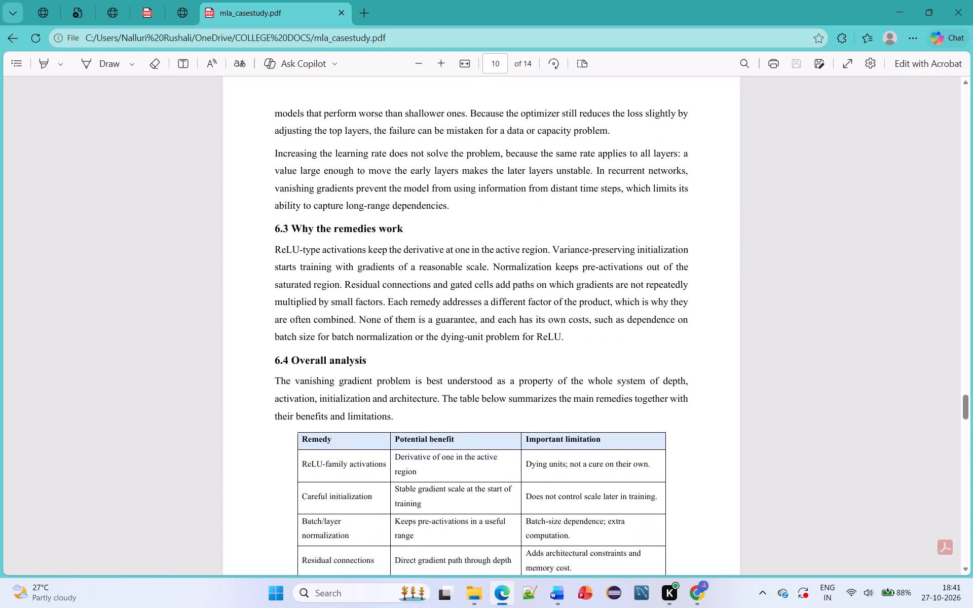
scroll(400, 525, down, 7)
key(alt+Tab)
scroll(400, 525, down, 3)
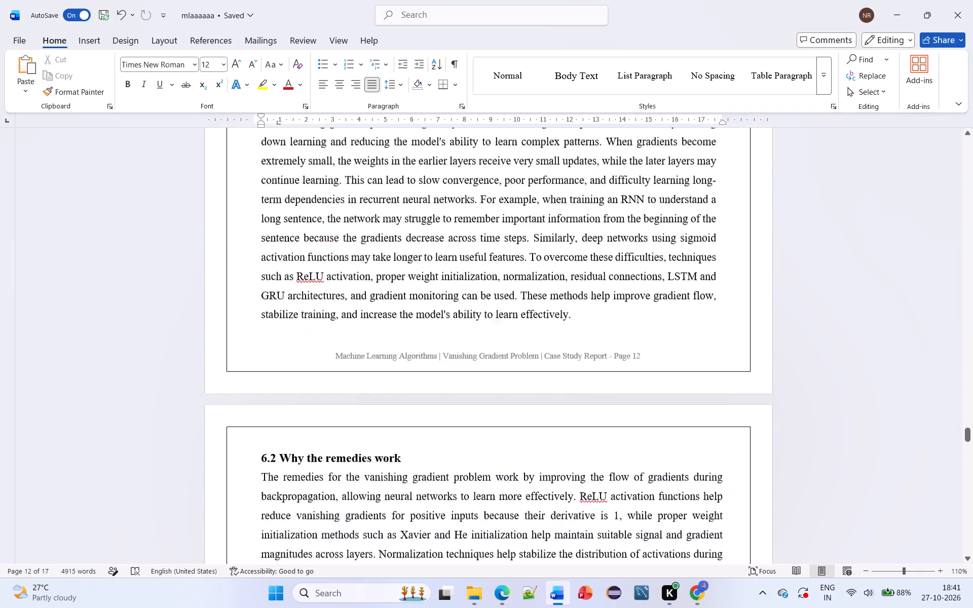
scroll(400, 525, down, 6)
Compare the remaining sections, from Challenges to References, between the sample PDF and the Word report.
key(alt+Tab)
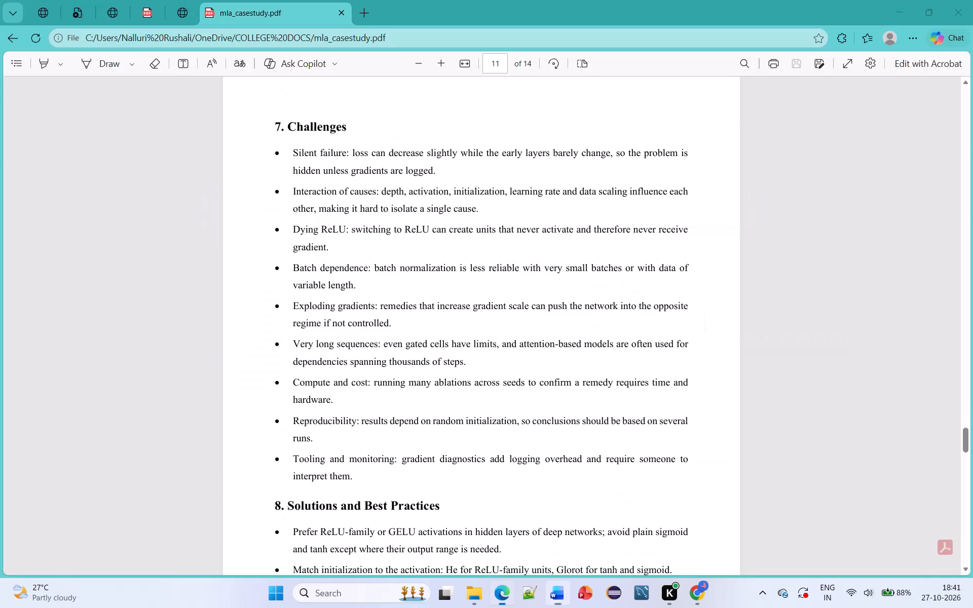
scroll(400, 525, down, 4)
scroll(400, 525, right, 1)
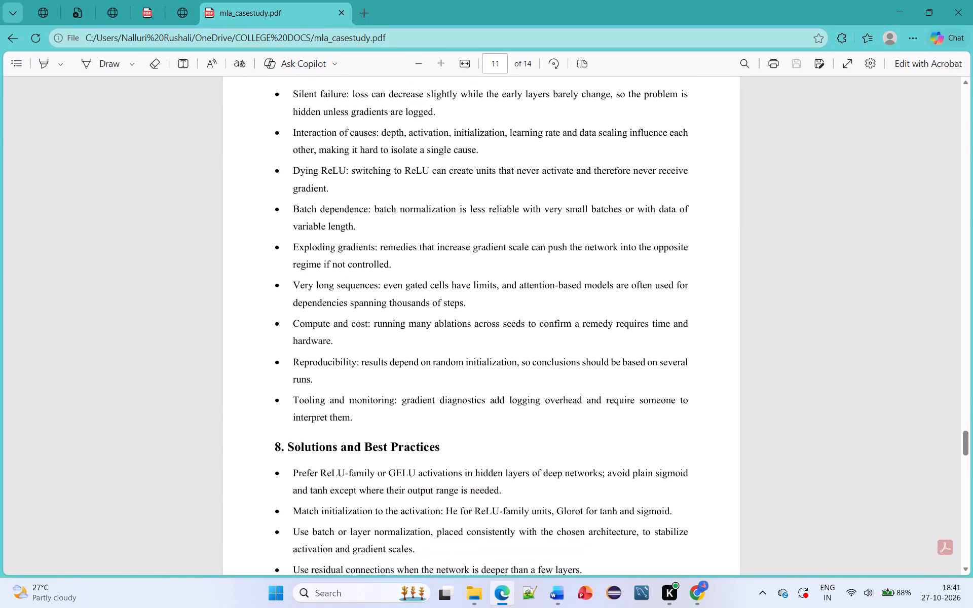
scroll(400, 525, right, 1)
scroll(400, 525, down, 5)
scroll(400, 525, up, 3)
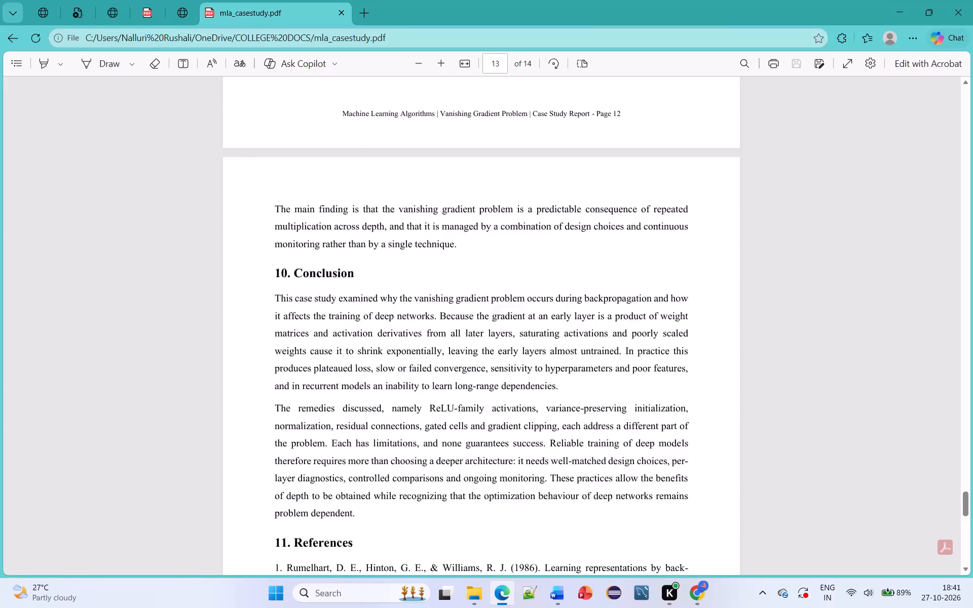
key(alt+Tab)
scroll(400, 525, down, 6)
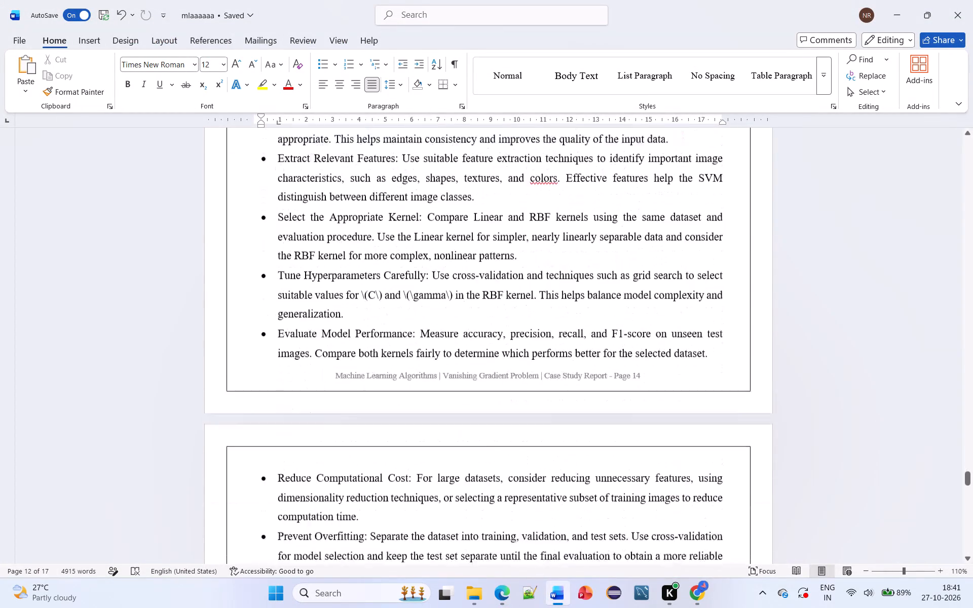
scroll(400, 525, down, 5)
key(alt+Tab)
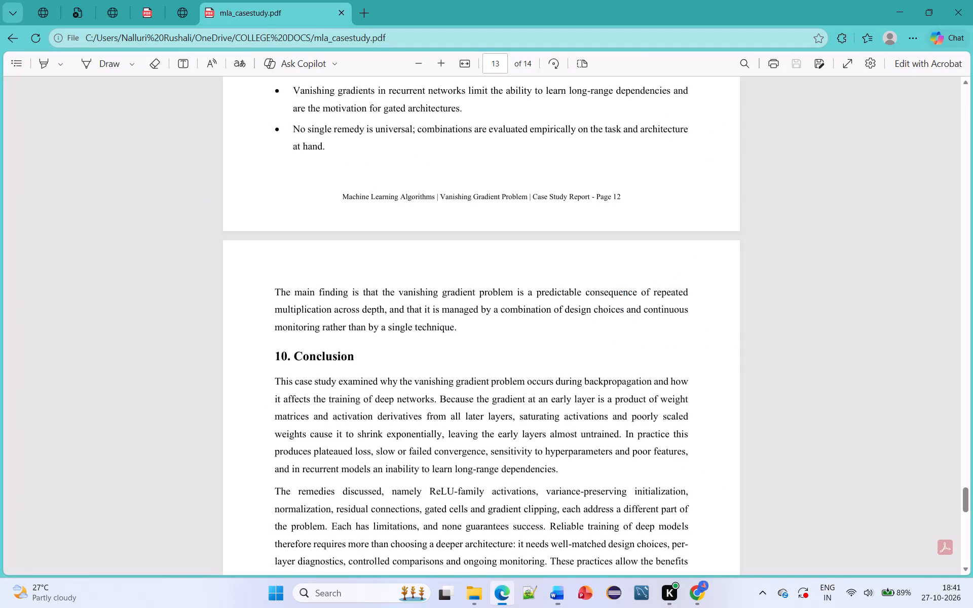
scroll(400, 525, down, 9)
key(alt+Tab)
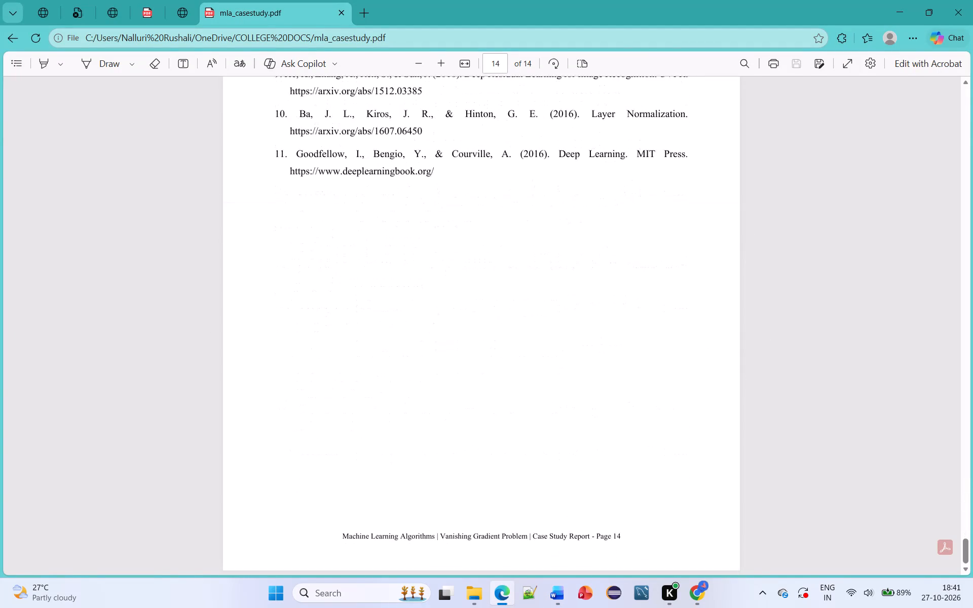
scroll(400, 525, down, 7)
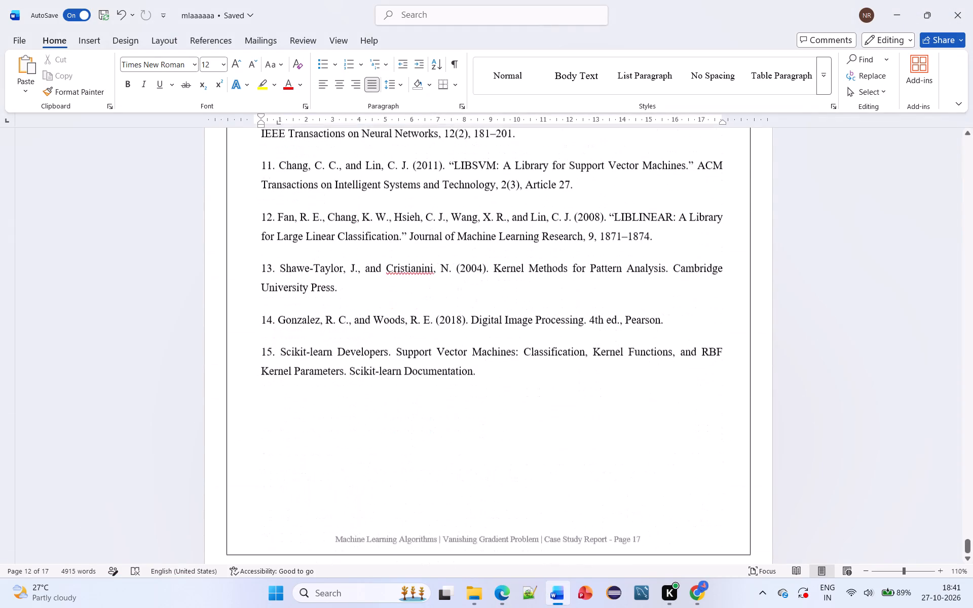
Go back through the references to the report's cover page and check its student, course and faculty details.
scroll(486, 415, up, 6)
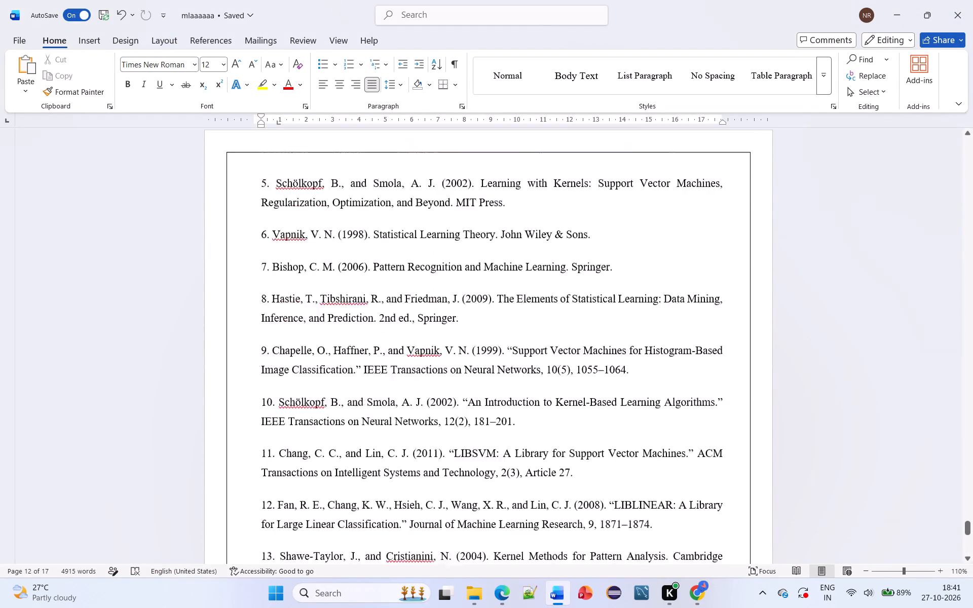
scroll(486, 415, up, 20)
scroll(486, 415, up, 17)
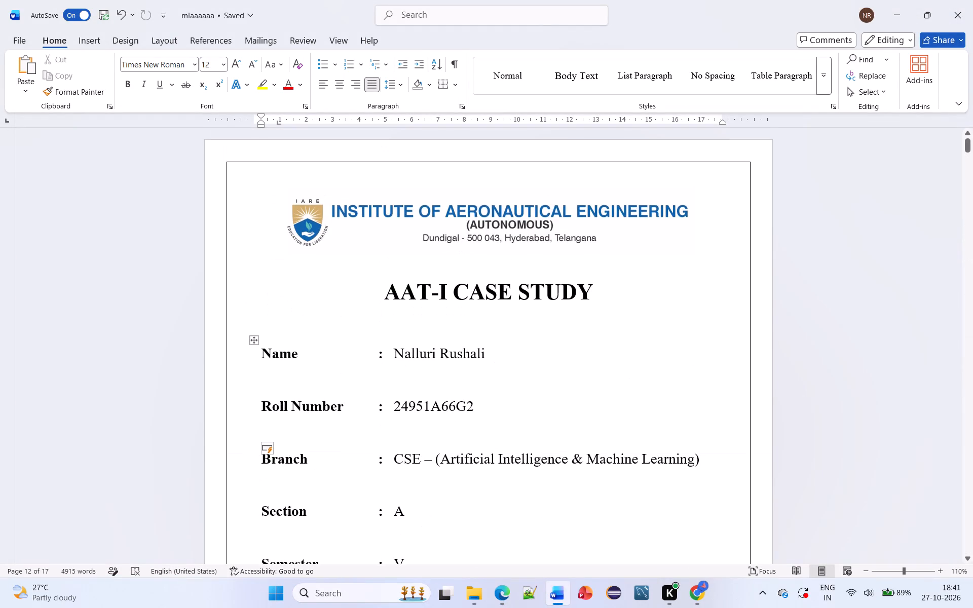
scroll(532, 466, down, 2)
scroll(559, 485, right, 1)
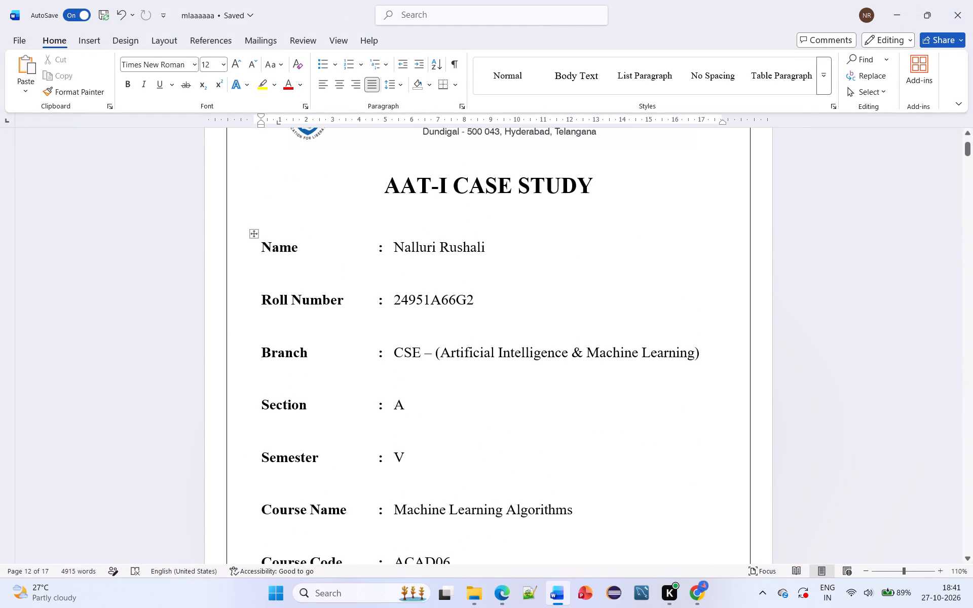
scroll(559, 485, right, 1)
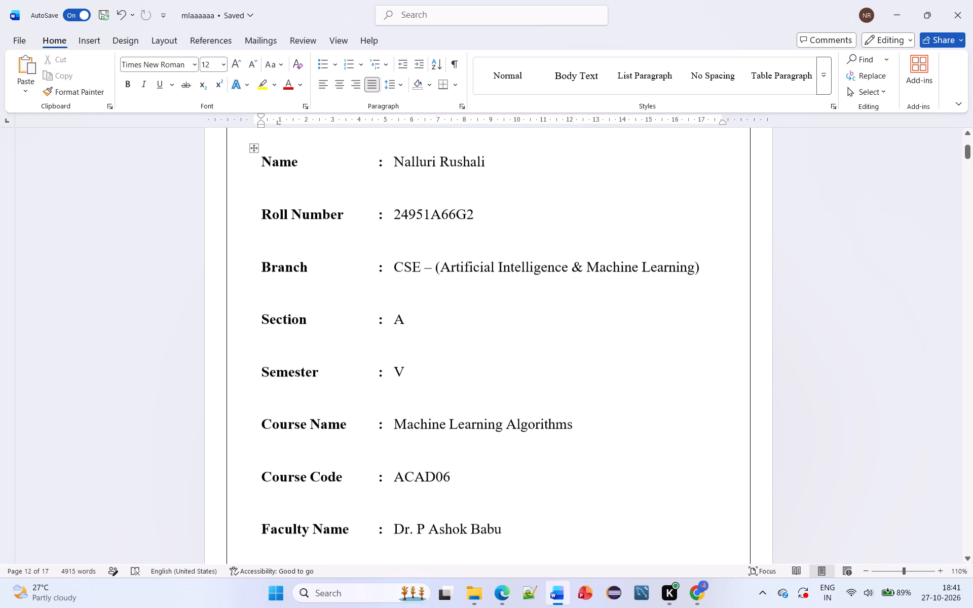
scroll(559, 485, right, 1)
scroll(559, 485, down, 2)
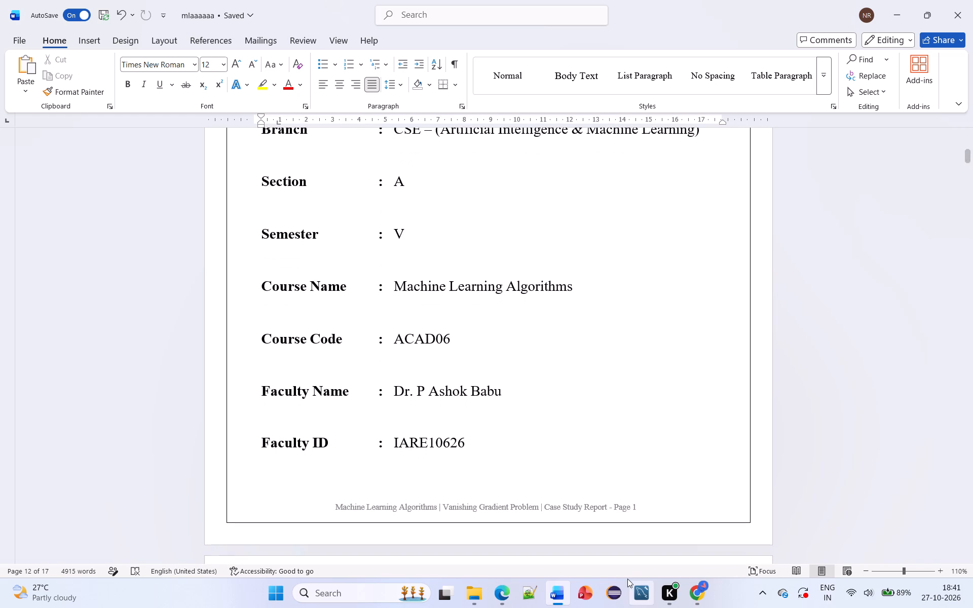
Switch to Chrome, open the Samvidha student portal in a new tab and sign in with the saved credentials.
click(694, 591)
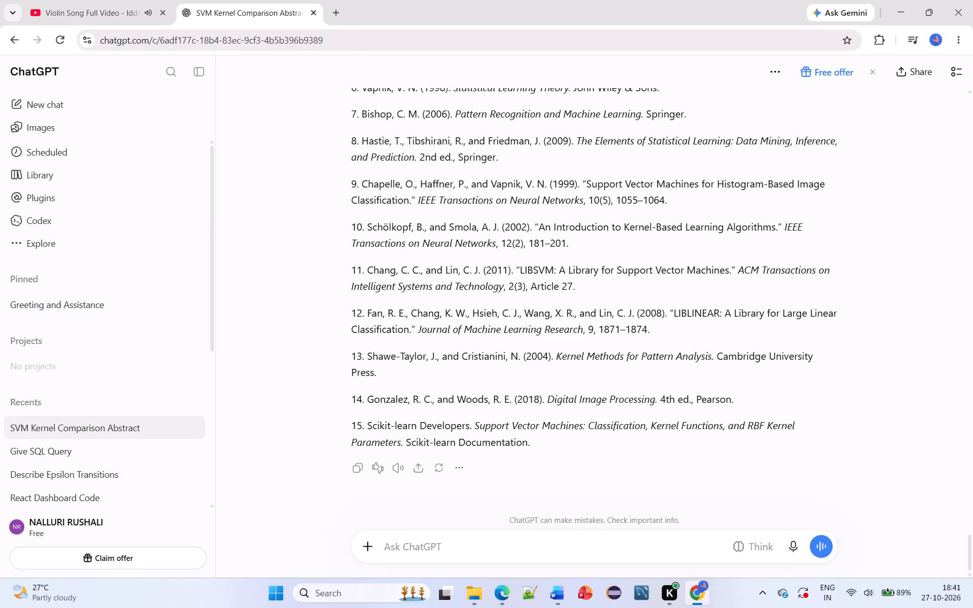
click(337, 13)
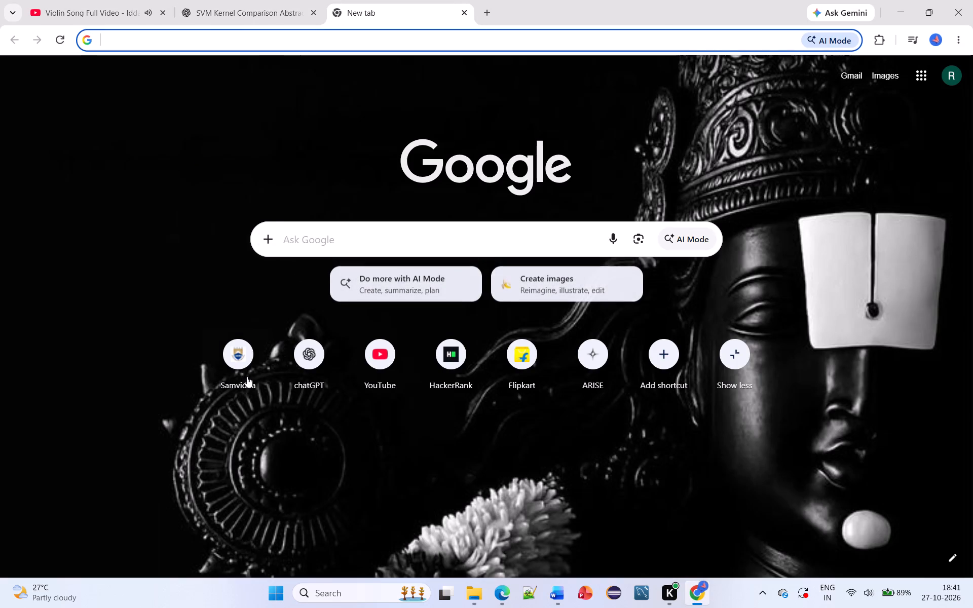
click(247, 376)
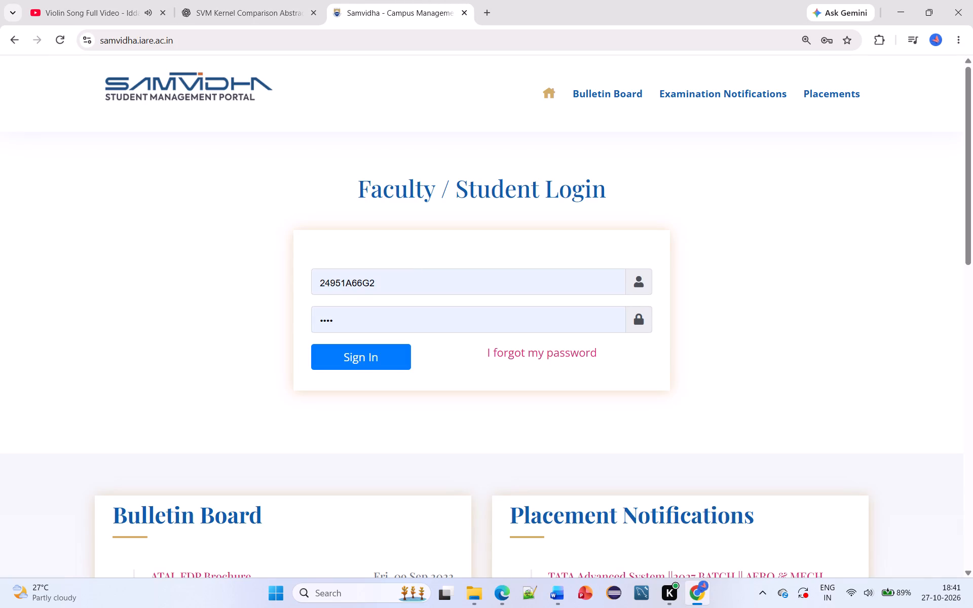
click(359, 369)
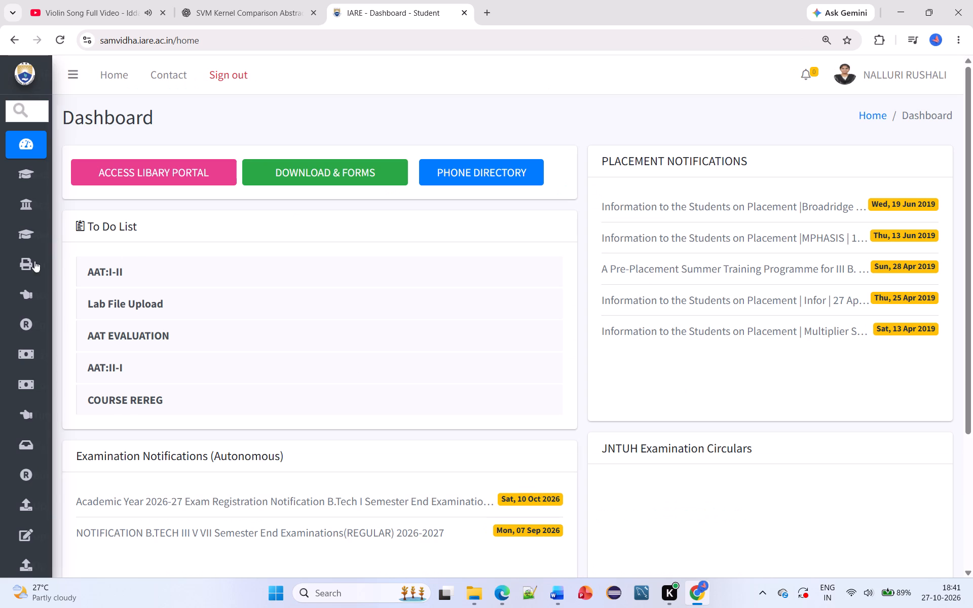
Retrieve the ACAD06 Machine Learning Algorithms case study question from the AAT-I upload page and check it against the Word cover page.
scroll(55, 529, down, 5)
click(97, 495)
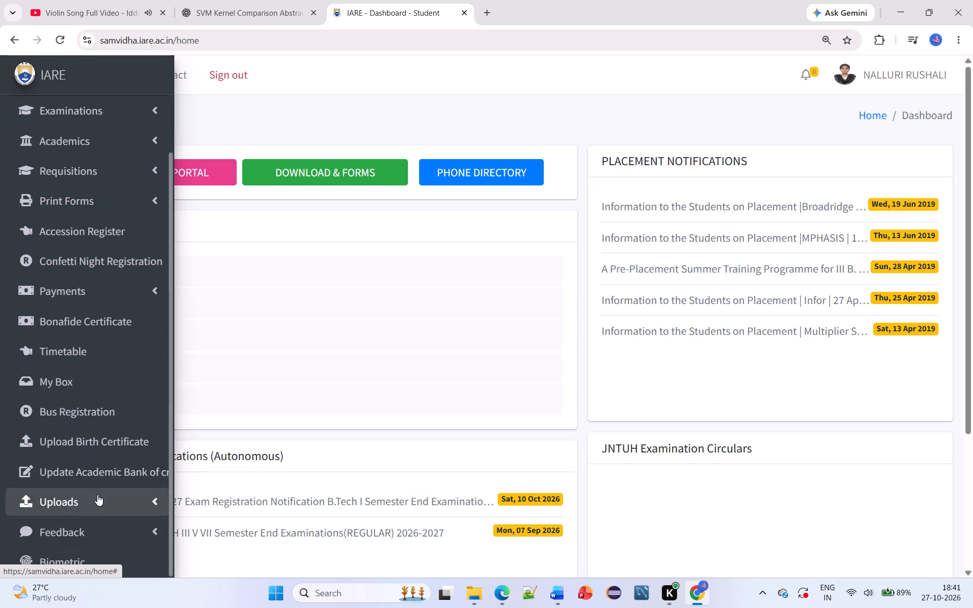
scroll(97, 495, down, 5)
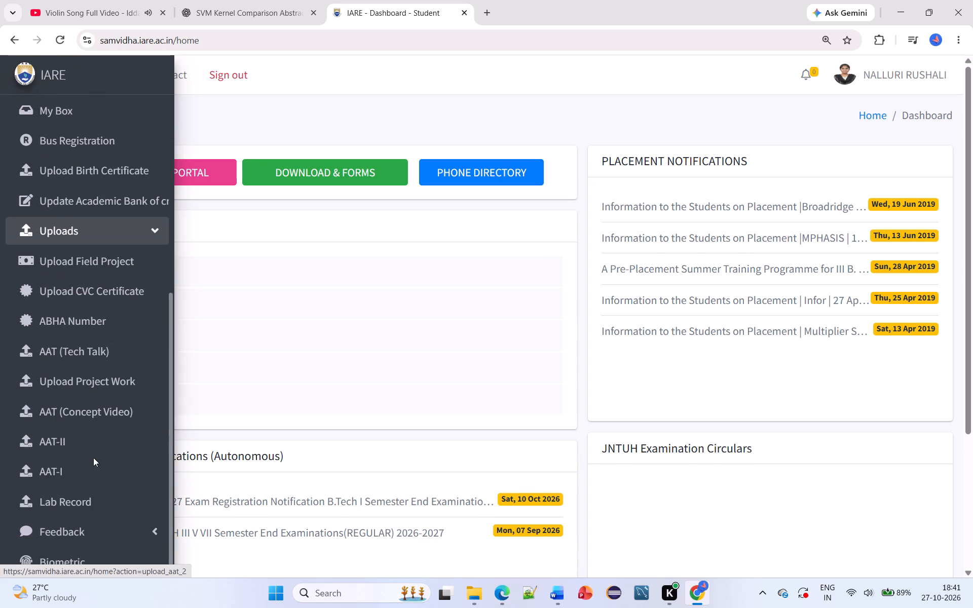
click(94, 464)
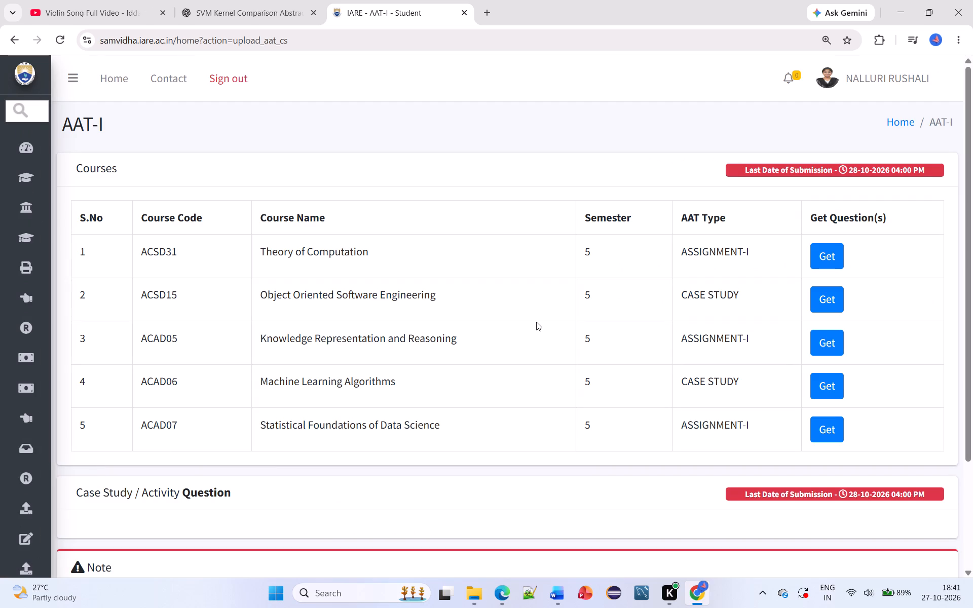
click(826, 390)
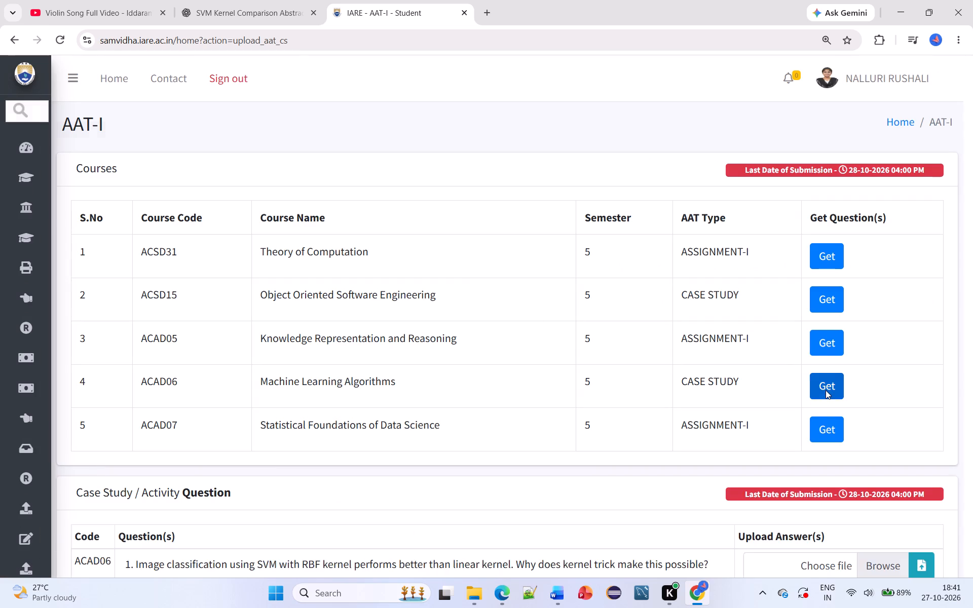
scroll(826, 390, down, 2)
click(501, 400)
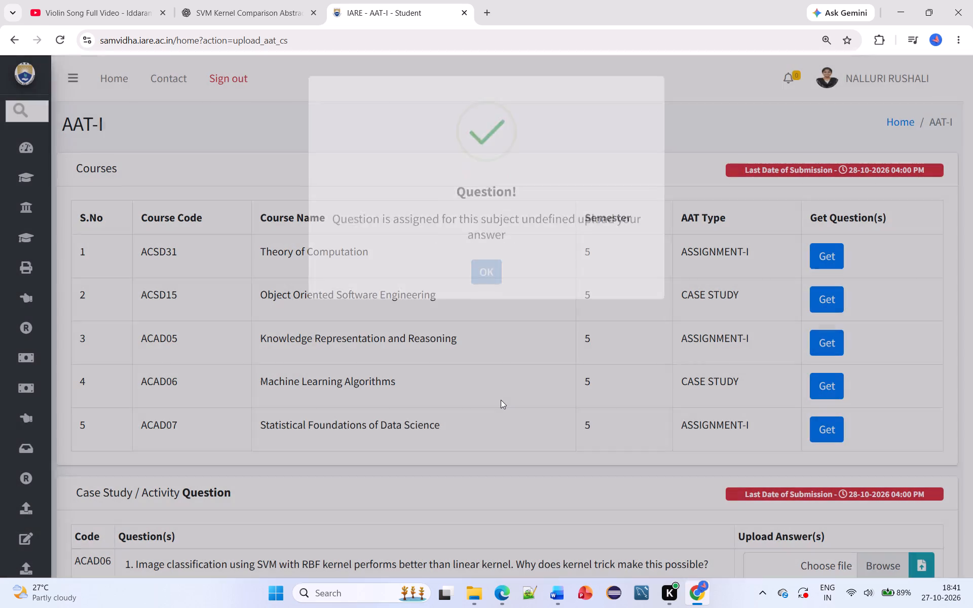
scroll(501, 400, down, 5)
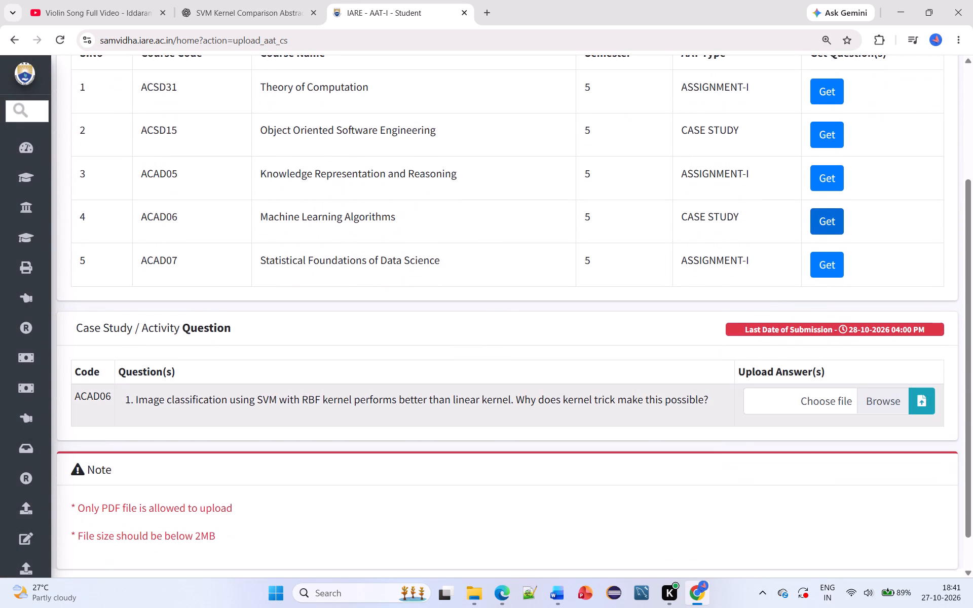
key(alt+Tab)
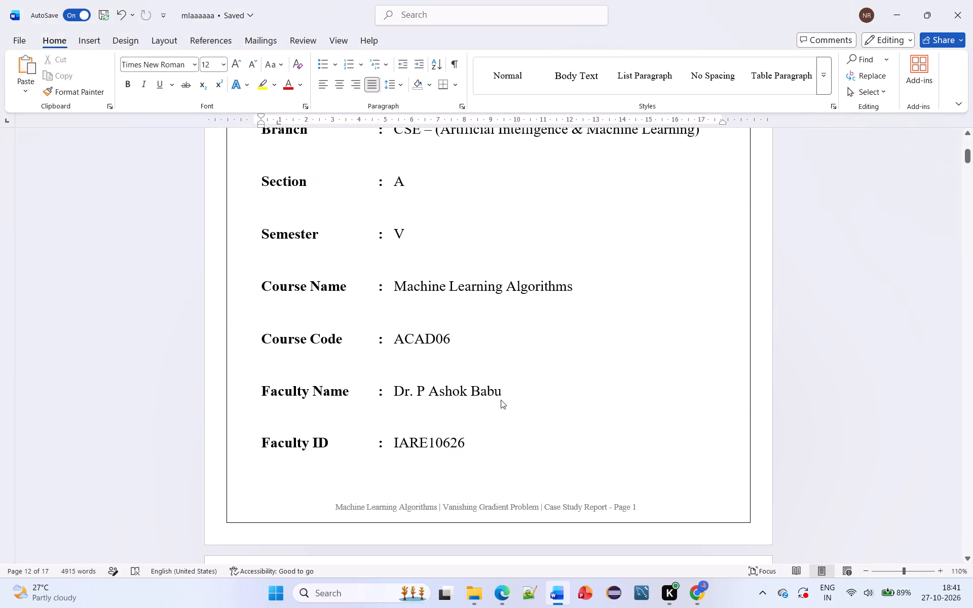
key(alt+Tab)
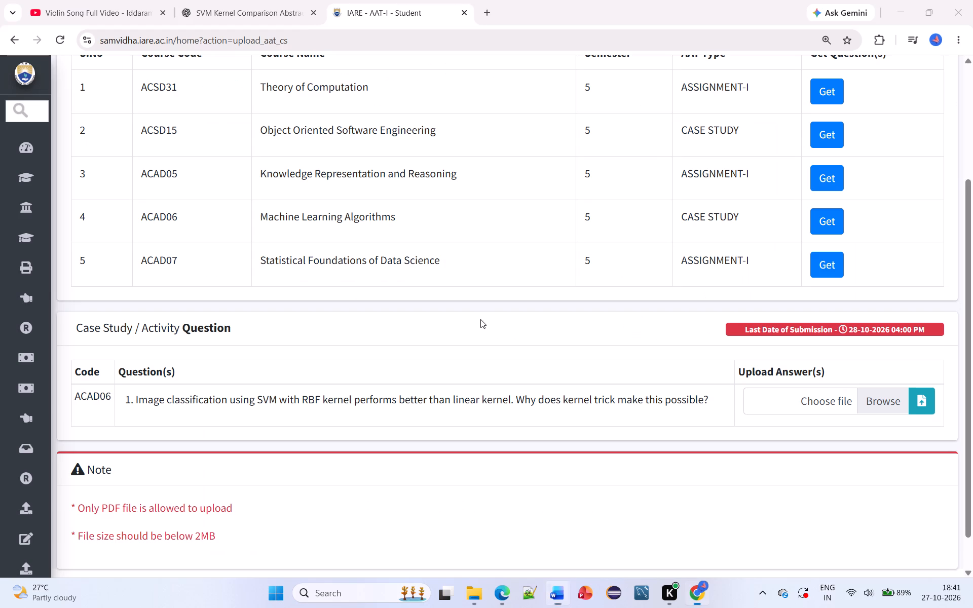
scroll(369, 299, right, 2)
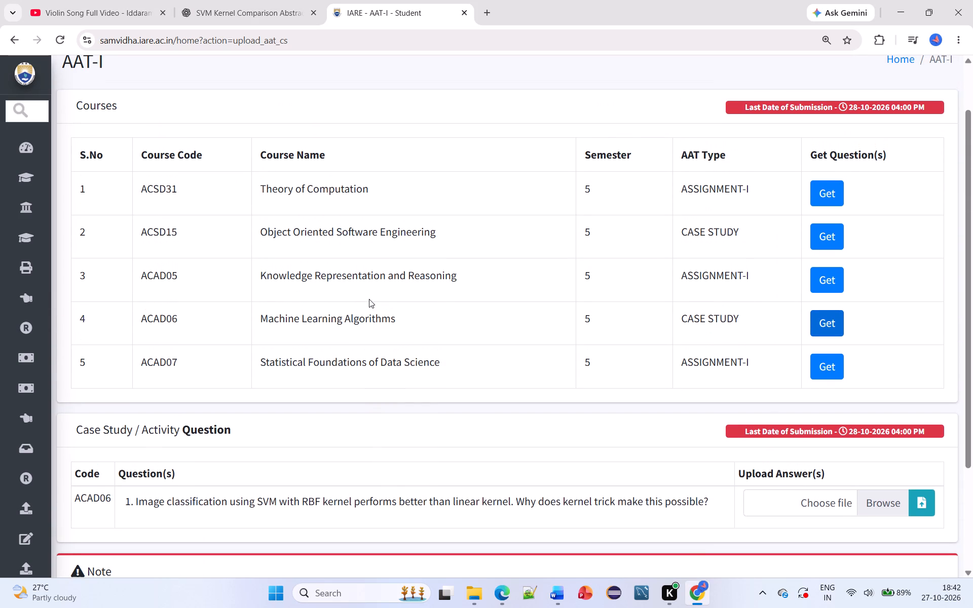
scroll(369, 299, right, 1)
Copy the Faculty ID from the Word report's cover page and search for it on Google in a new Chrome tab.
key(alt+Tab)
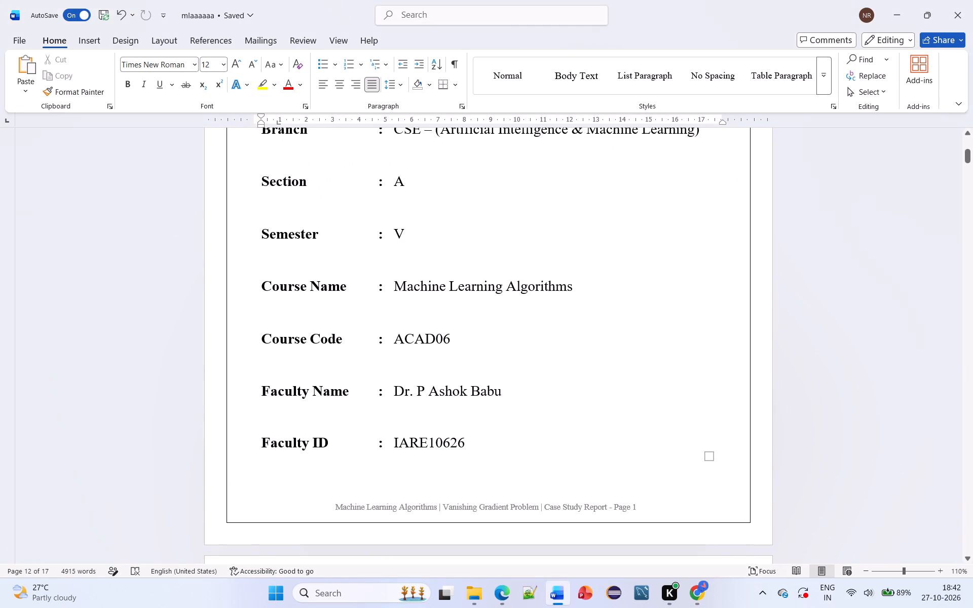
drag(467, 439, 398, 443)
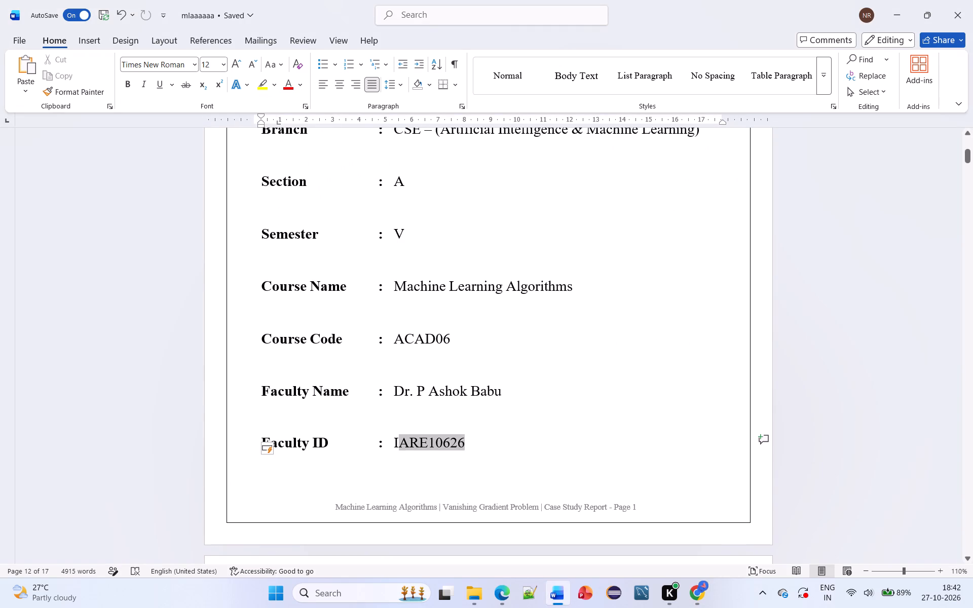
drag(398, 443, 390, 441)
ctrl+click(390, 441)
key(ctrl+c)
ctrl+click(390, 441)
key(alt+Tab)
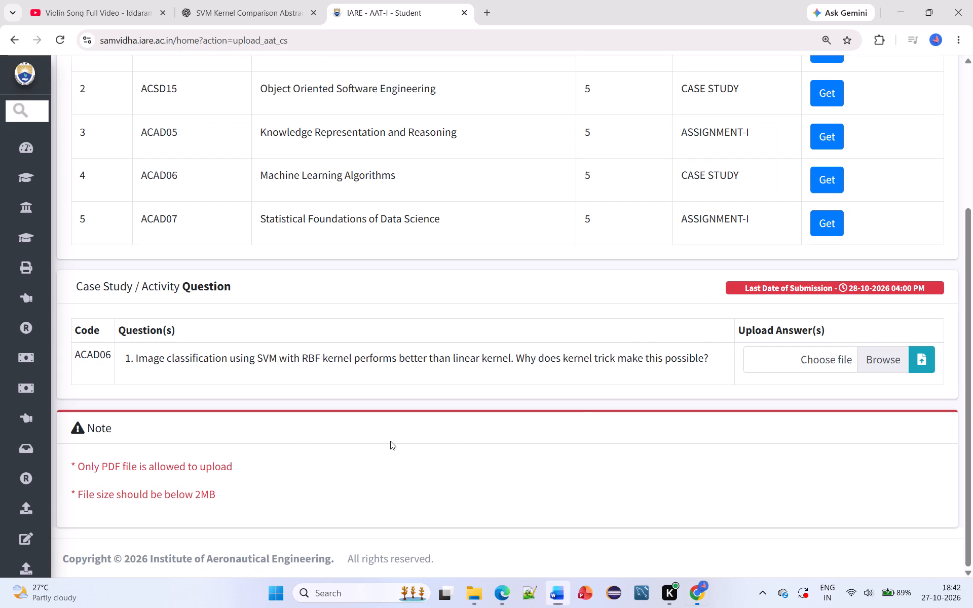
click(494, 9)
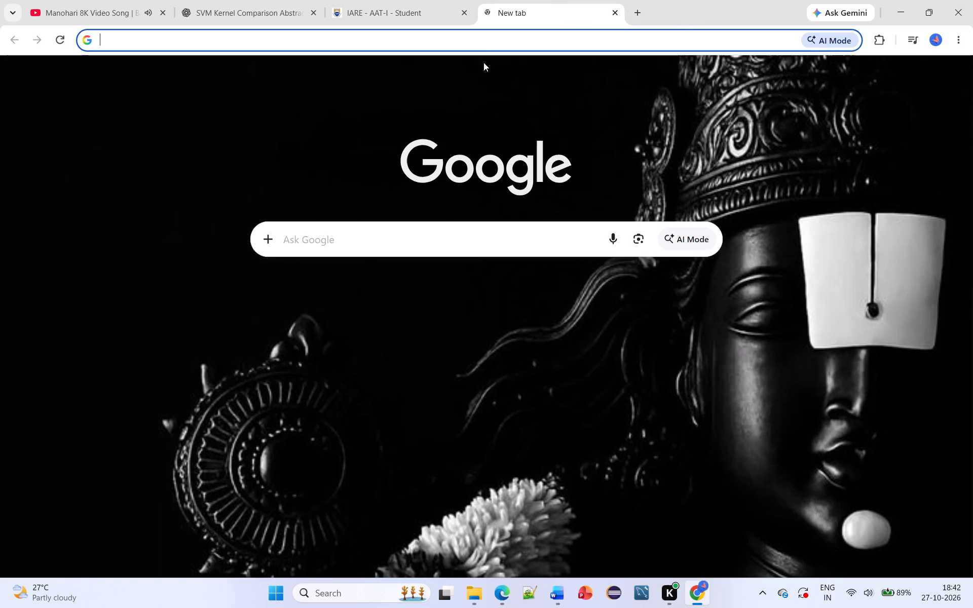
key(ctrl+v)
key(Return)
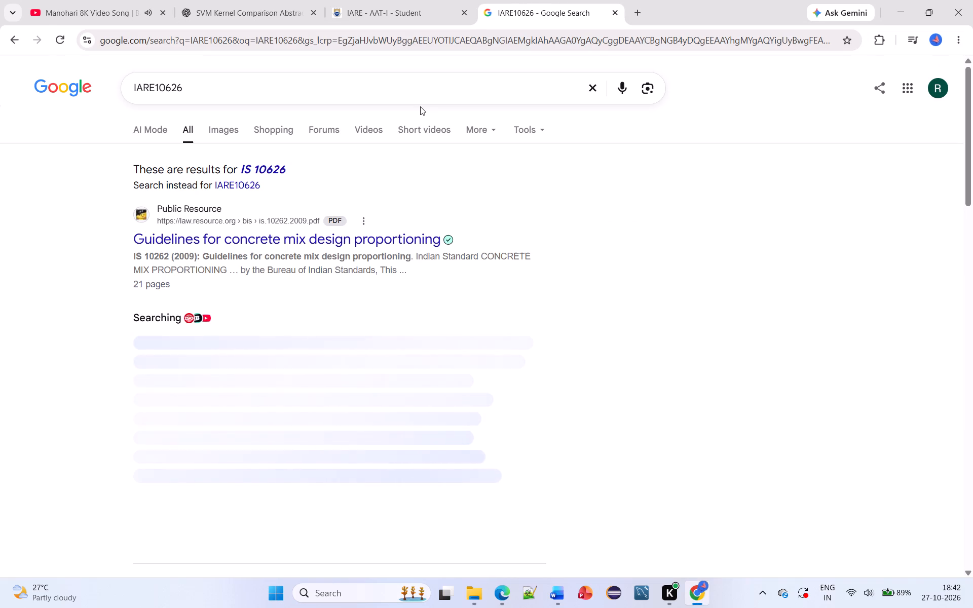
scroll(464, 178, up, 1)
scroll(428, 299, up, 1)
scroll(468, 324, up, 1)
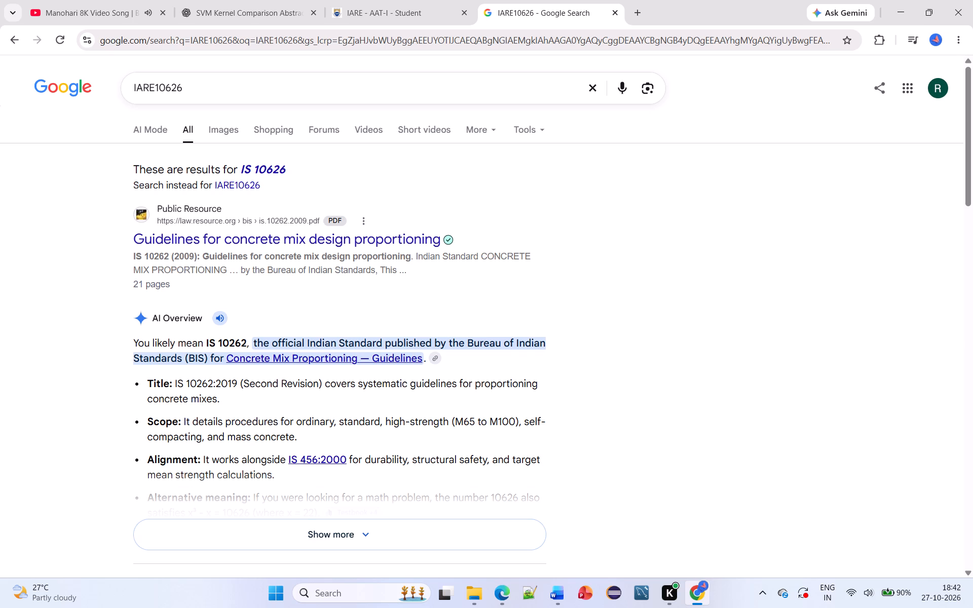
scroll(455, 351, up, 1)
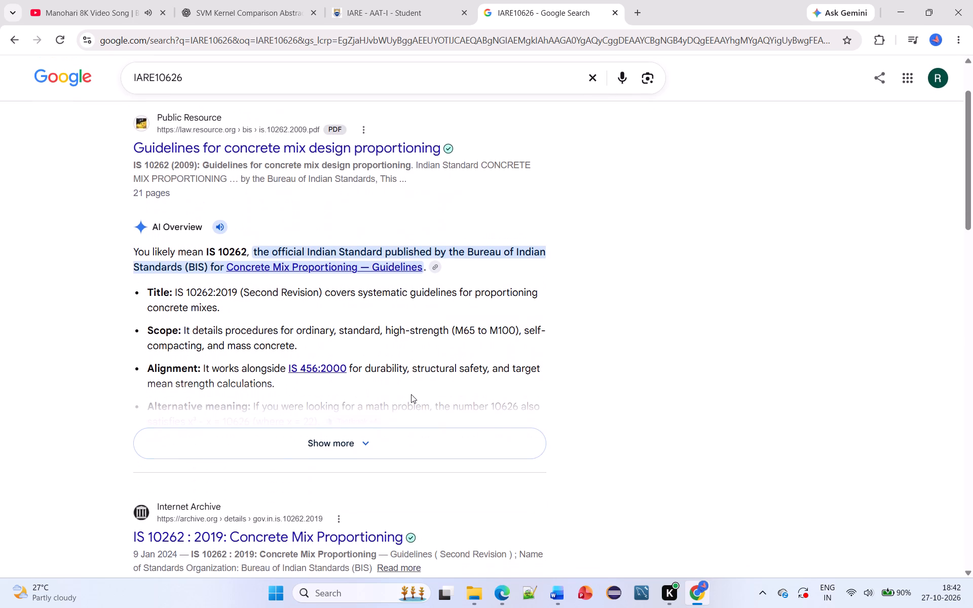
scroll(395, 384, left, 1)
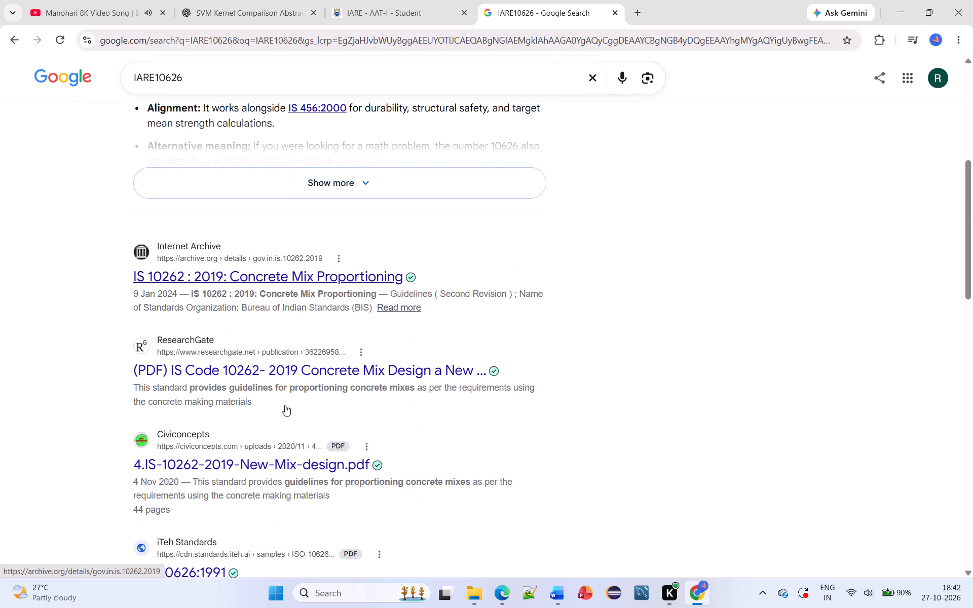
scroll(280, 378, down, 1)
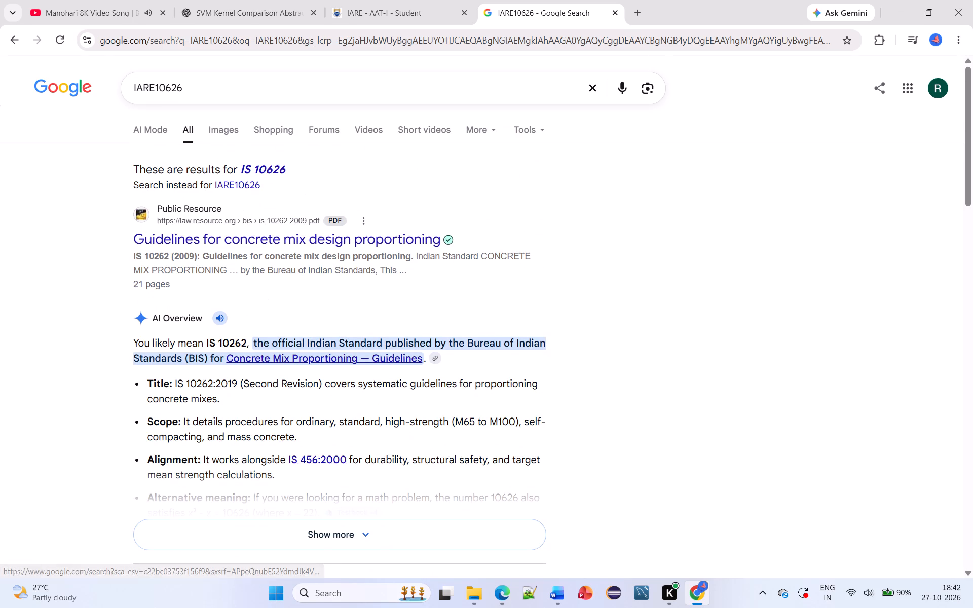
Search Google again using only the numeric part of the Faculty ID and look over the results.
drag(202, 90, 175, 86)
click(180, 88)
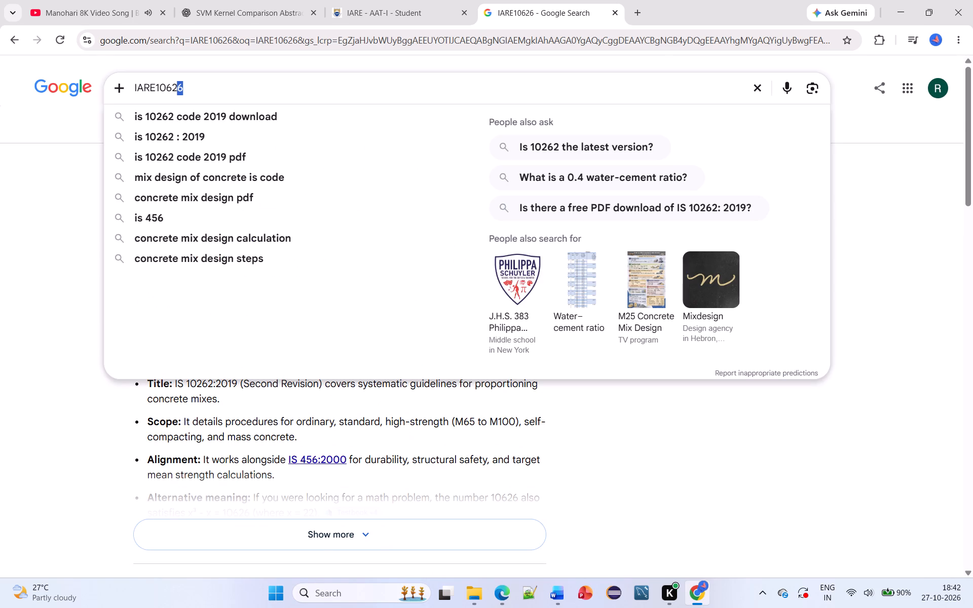
click(158, 83)
key(Left)
key(BackSpace)
key(BackSpace)
key(BackSpace)
key(BackSpace)
key(Return)
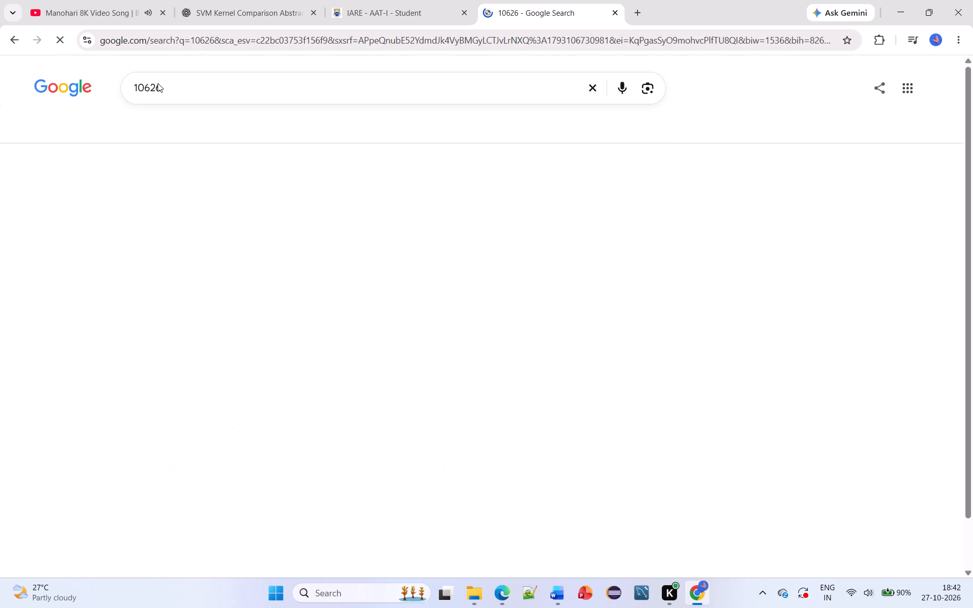
scroll(165, 85, right, 1)
scroll(317, 233, right, 2)
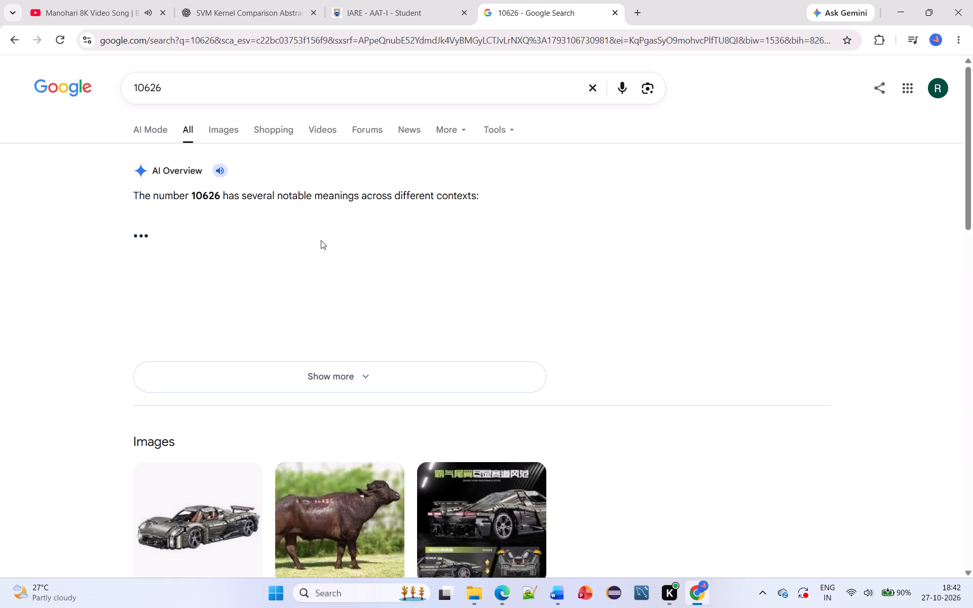
scroll(321, 240, right, 1)
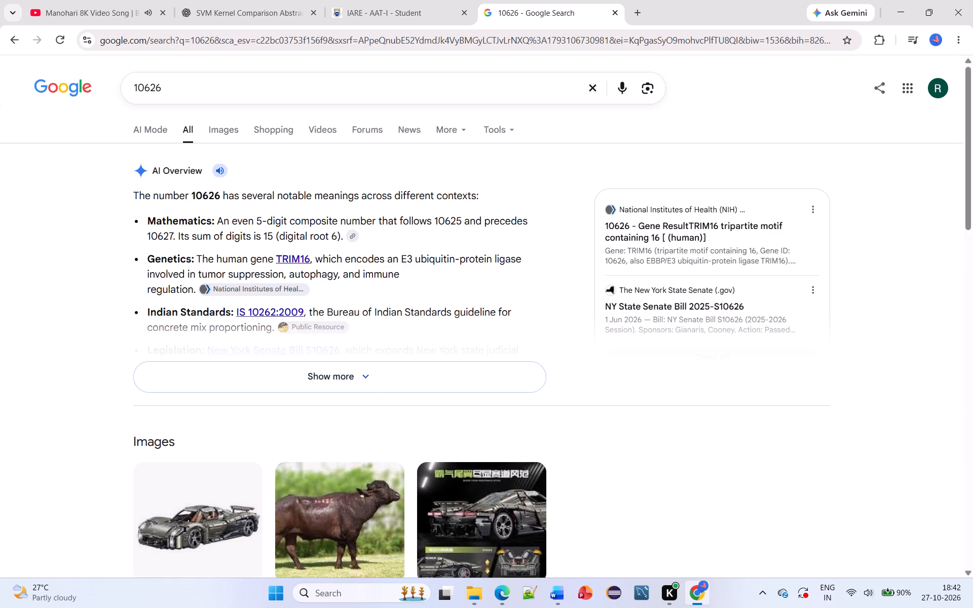
scroll(309, 275, right, 1)
scroll(503, 0, left, 1)
Return to the Samvidha portal, open the Attendance page under Academics and examine the report's course entries.
click(396, 12)
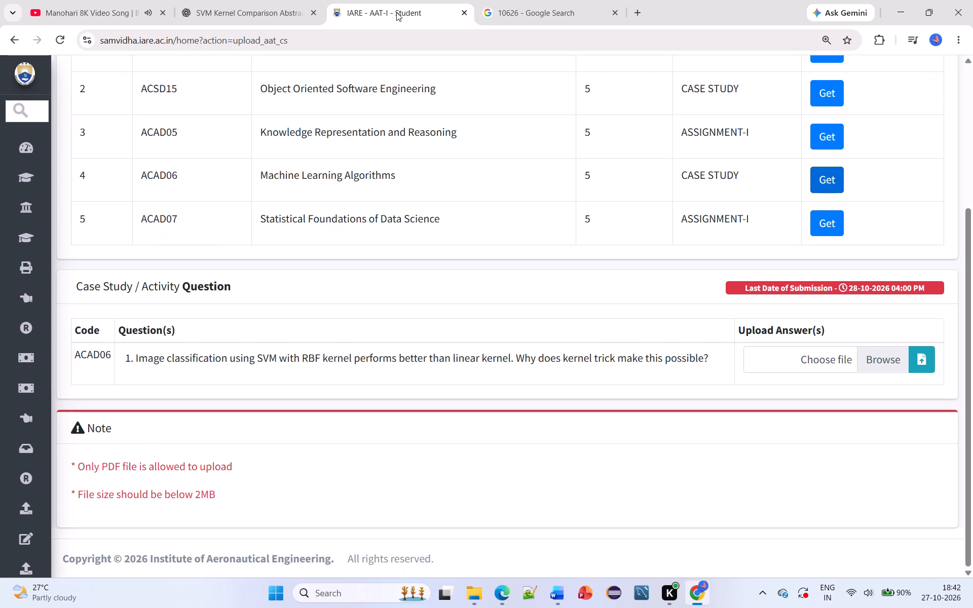
scroll(383, 25, up, 1)
scroll(38, 430, down, 1)
click(84, 213)
scroll(84, 219, up, 1)
click(78, 303)
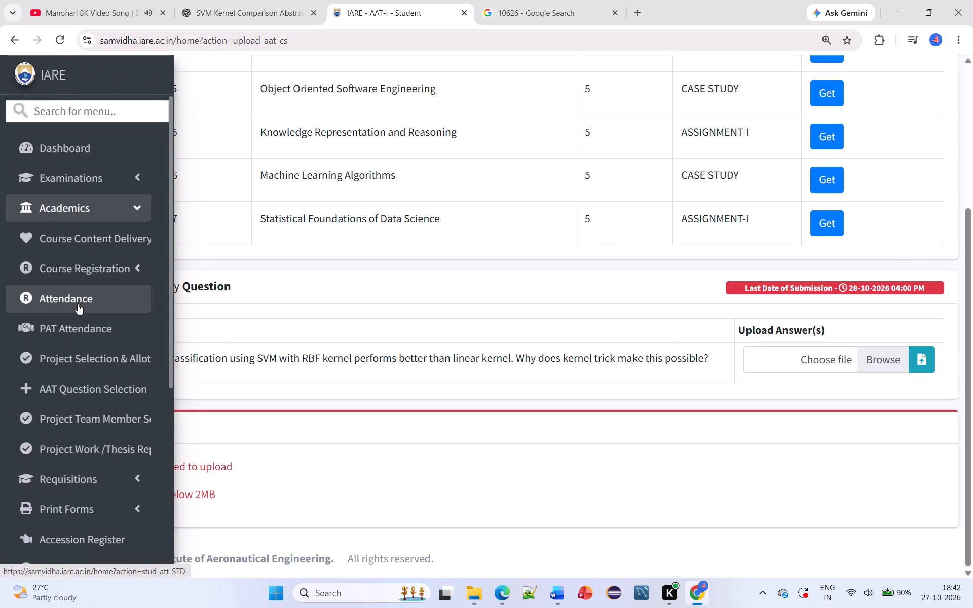
scroll(85, 308, right, 1)
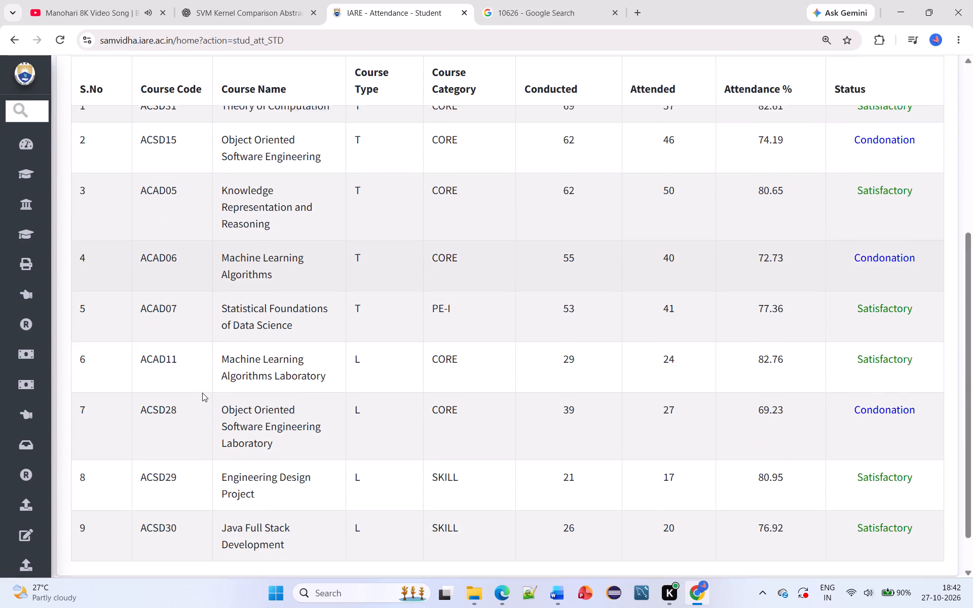
scroll(195, 390, left, 1)
scroll(8, 187, right, 1)
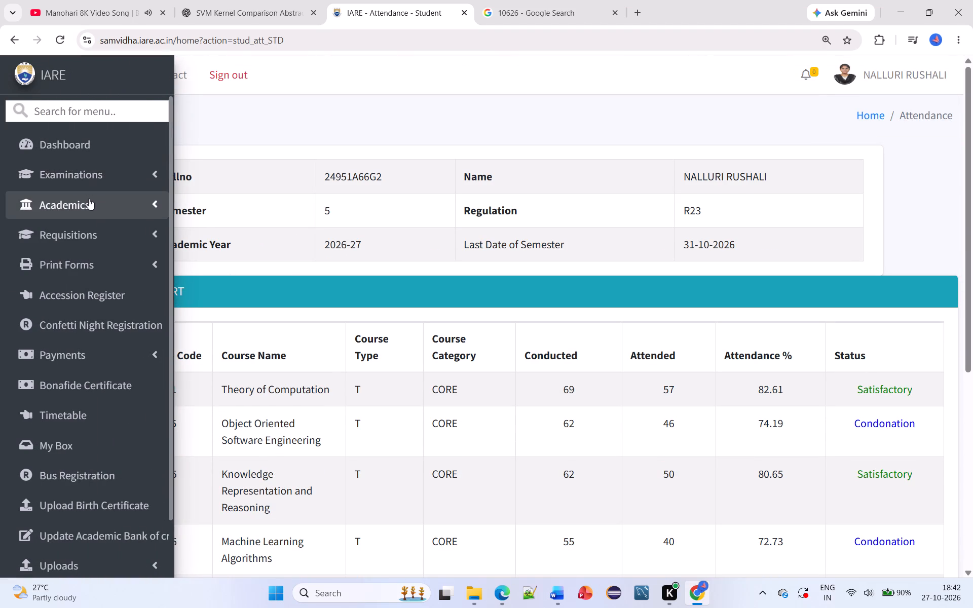
Open the Course Content Delivery page under Academics and look through the topics covered for each course.
scroll(89, 199, right, 1)
click(94, 204)
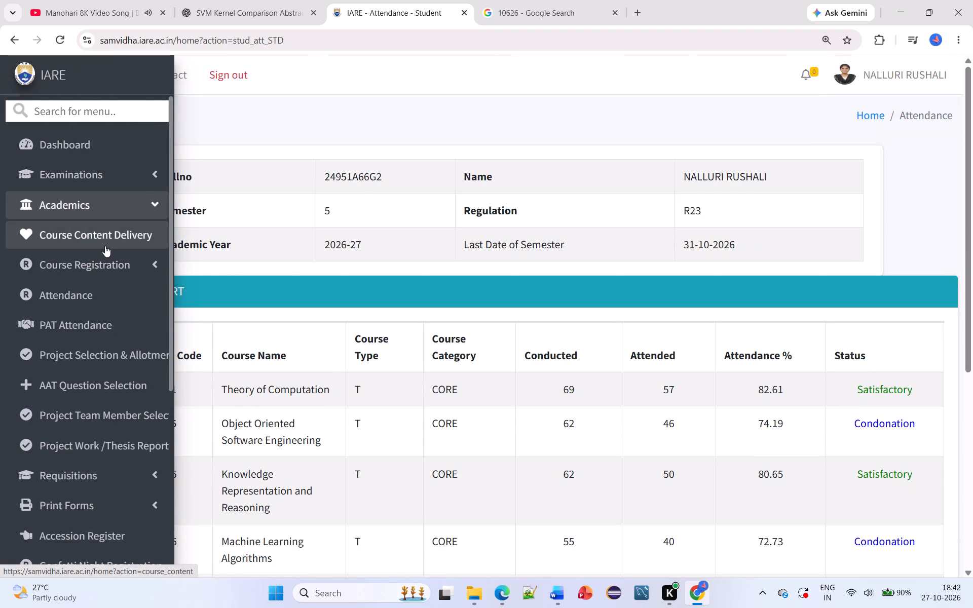
click(105, 246)
scroll(118, 248, right, 1)
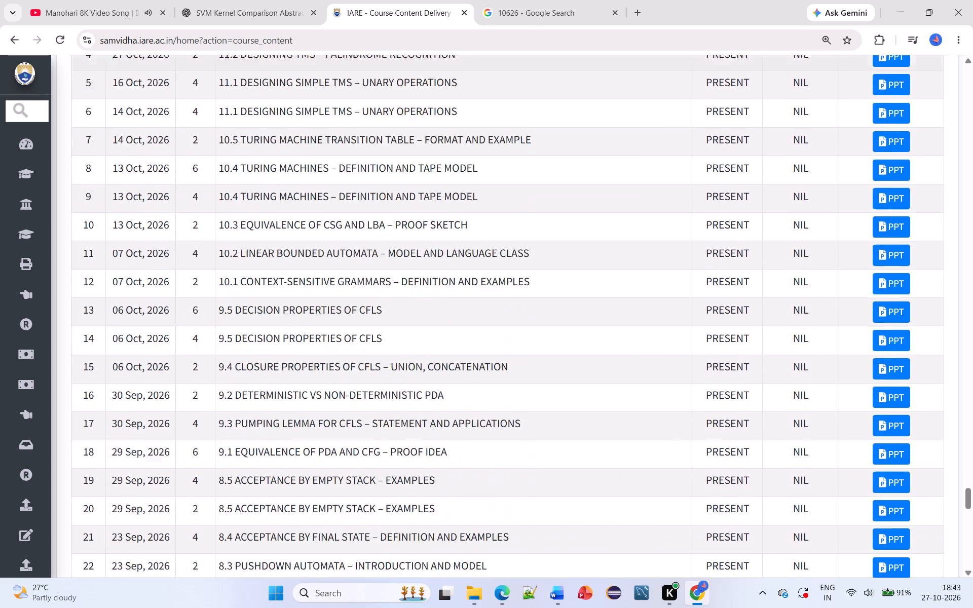
key(Tab)
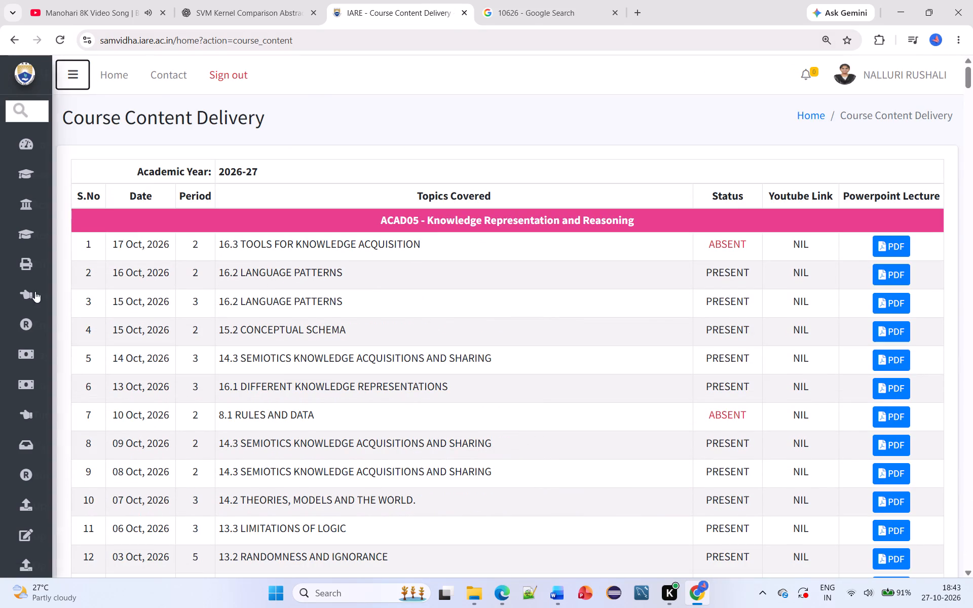
scroll(10, 372, down, 1)
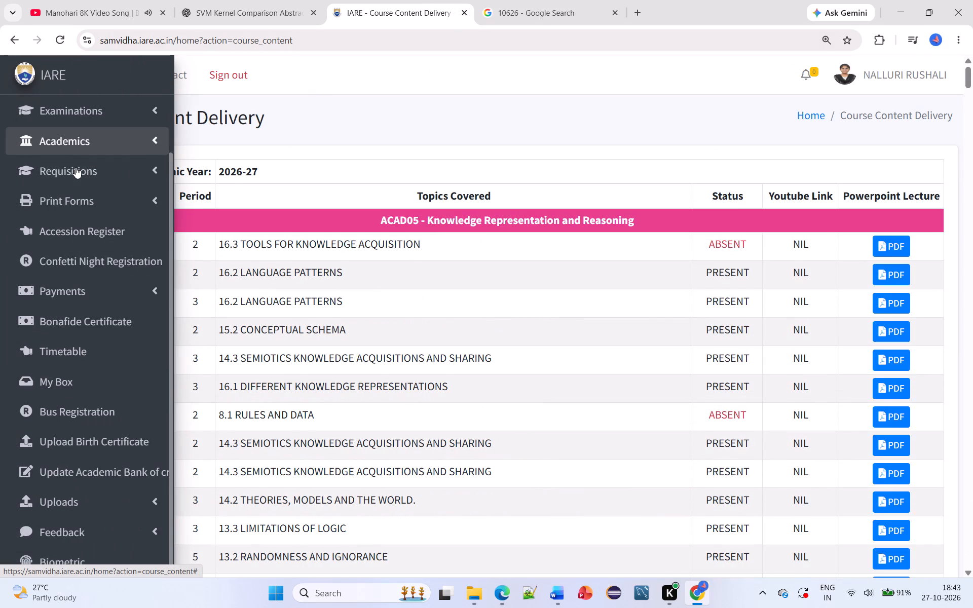
Open the CIA Marks page under Examinations and look through the internal assessment marks for each semester.
scroll(76, 167, up, 2)
click(76, 169)
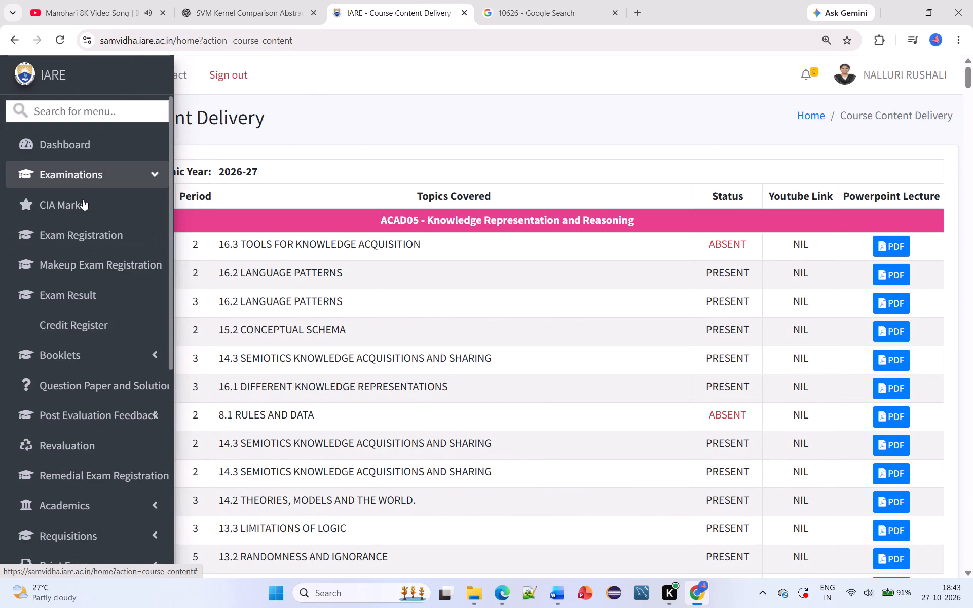
click(83, 199)
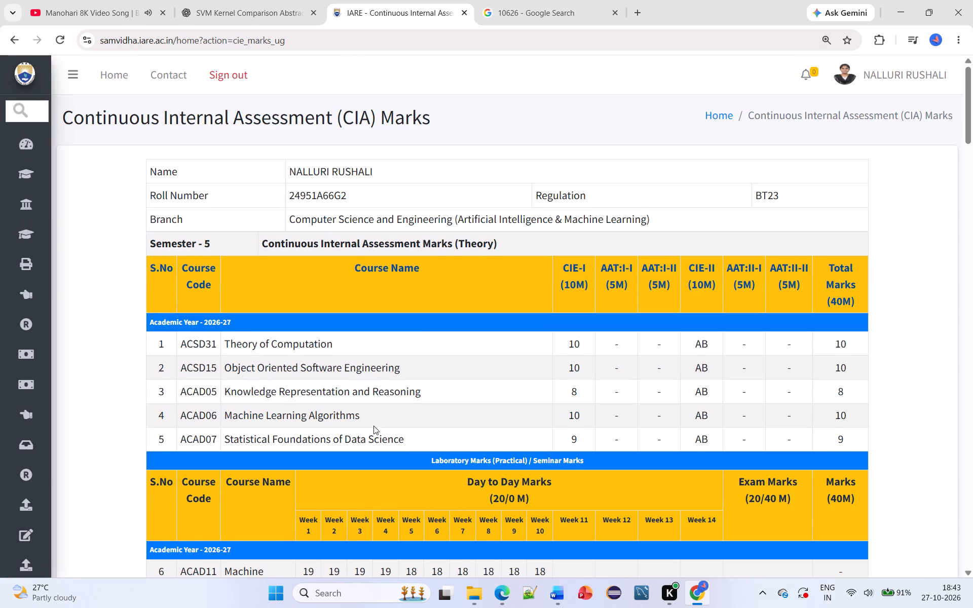
scroll(388, 437, down, 13)
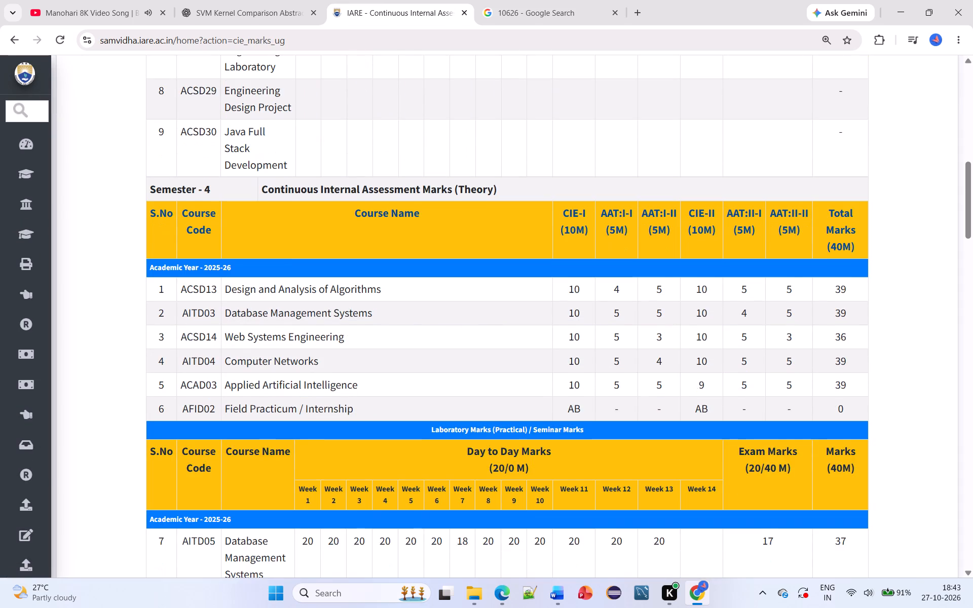
scroll(388, 437, down, 3)
scroll(388, 437, up, 14)
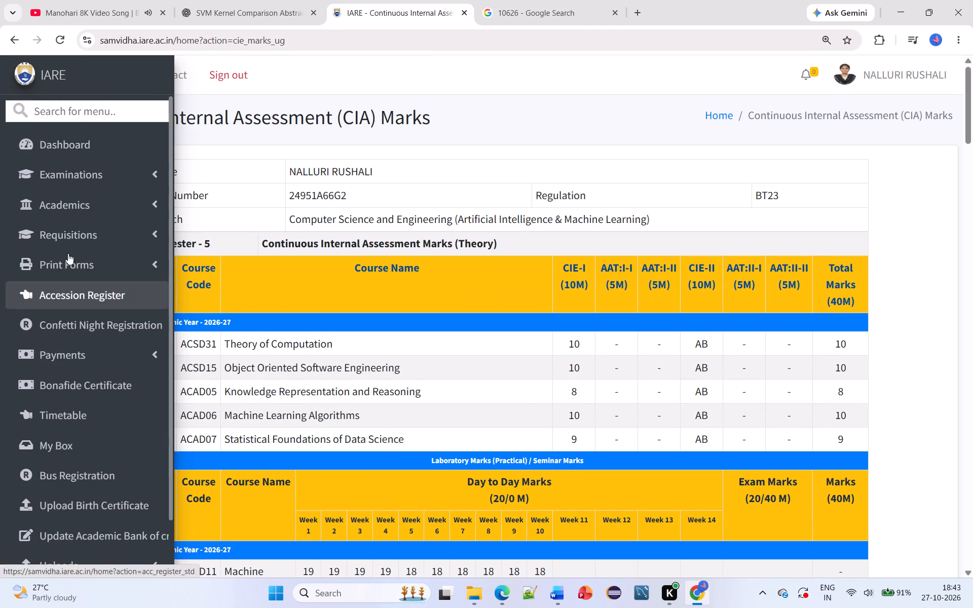
Open the Exam Result page under Examinations and look through the Requisitions entries.
click(95, 165)
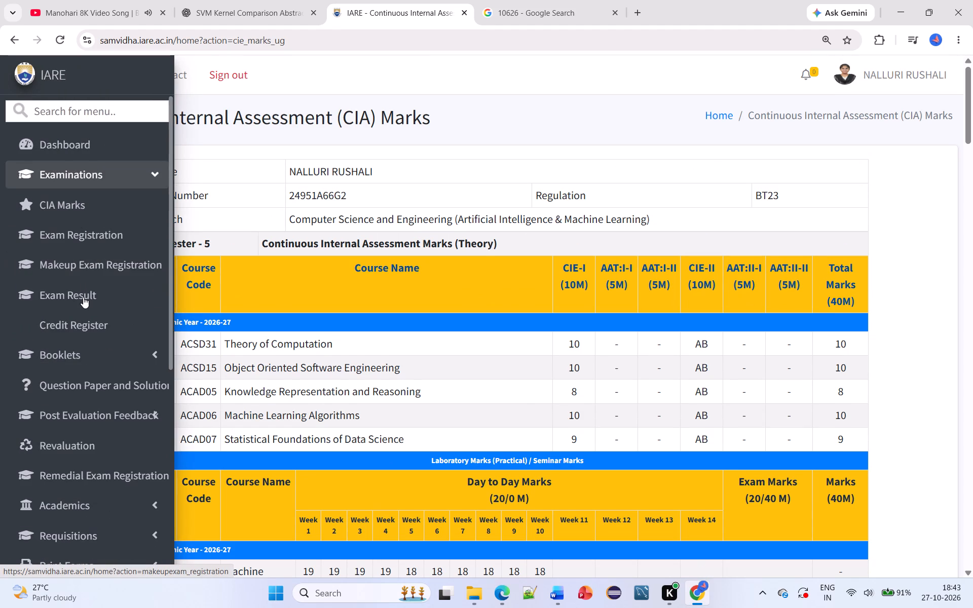
click(83, 297)
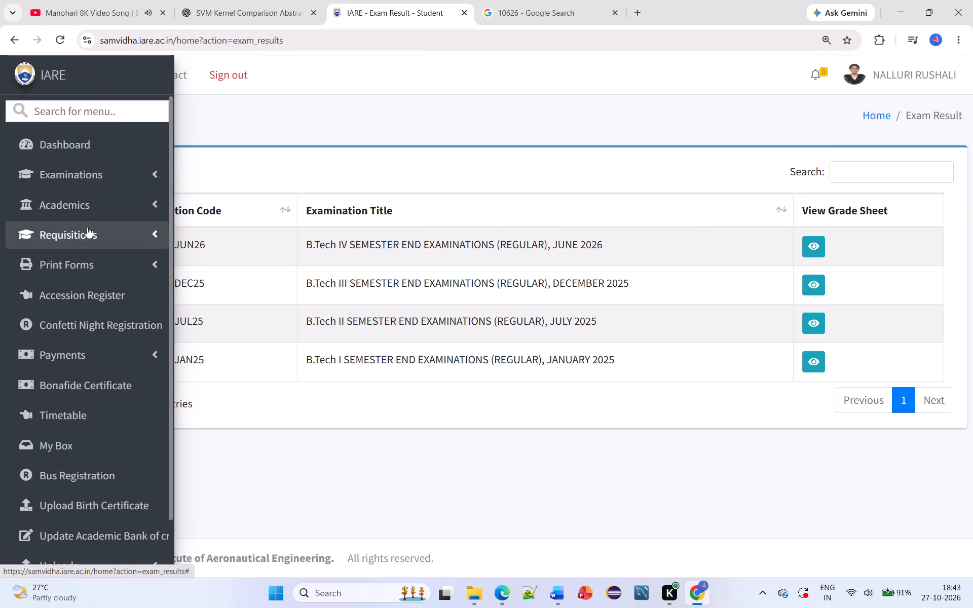
click(88, 236)
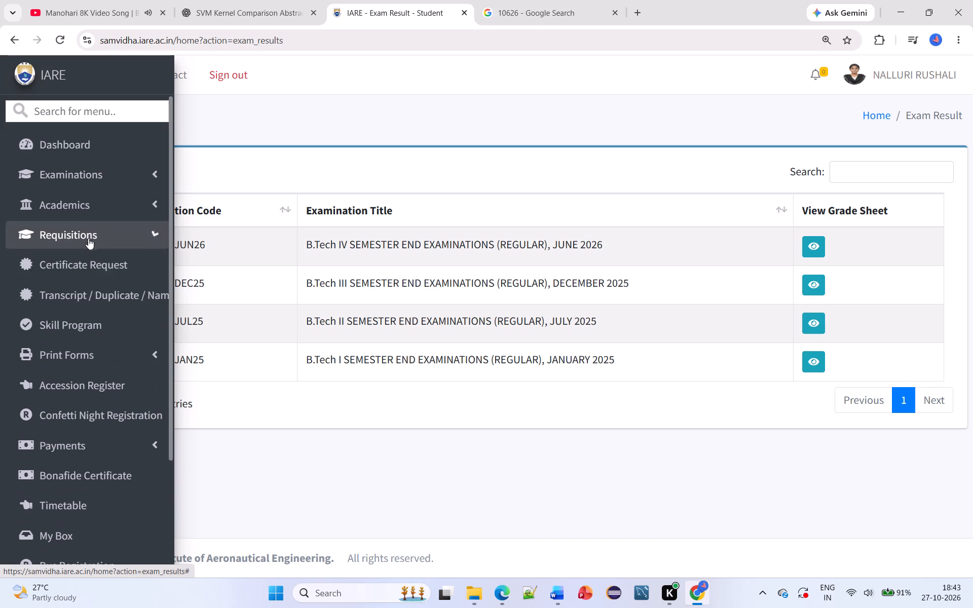
scroll(66, 390, down, 4)
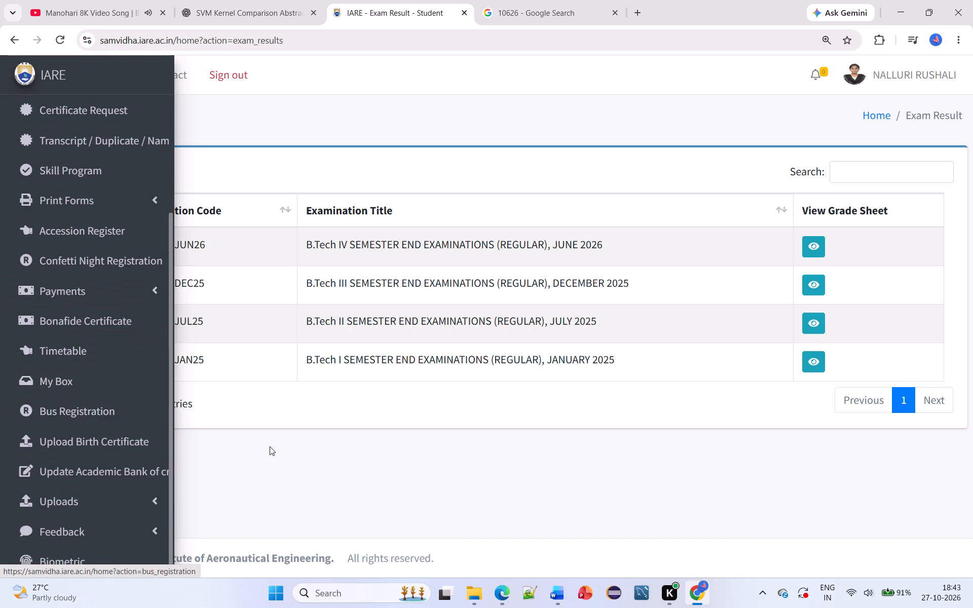
click(297, 454)
Switch to Word and save a PDF copy of the report in COLLEGE DOCS, appending _casestudyyyy to the file name.
key(alt+Tab)
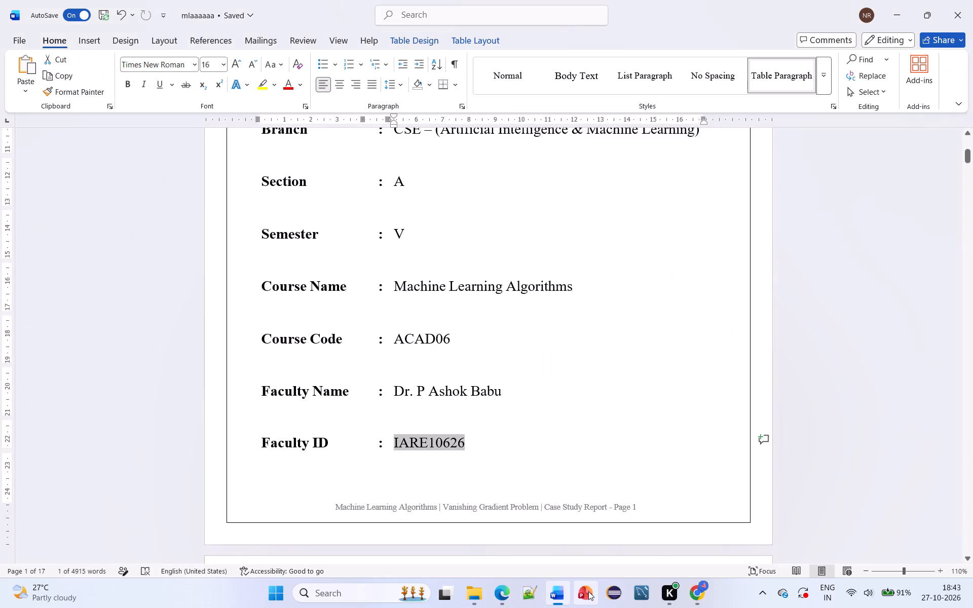
click(570, 469)
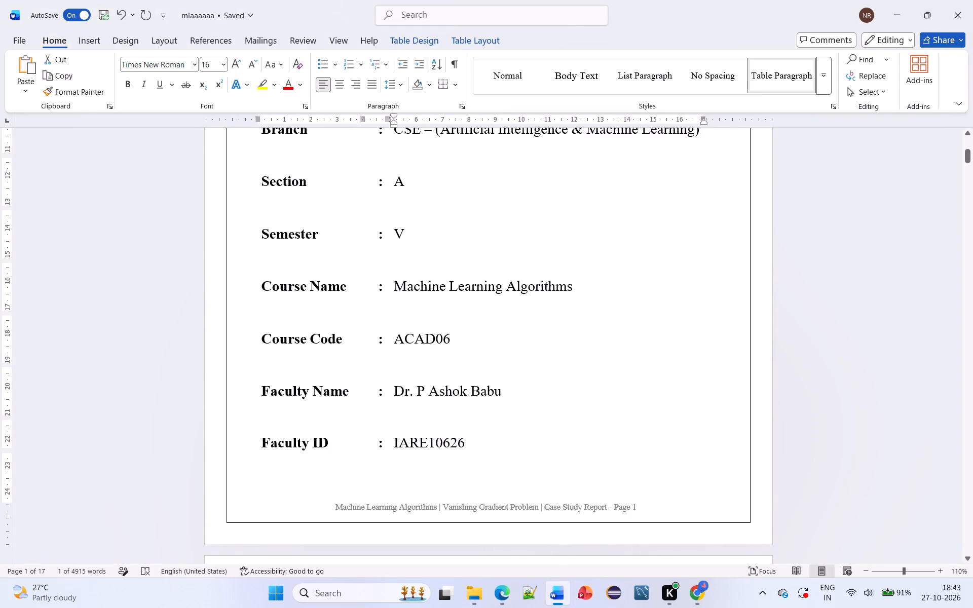
scroll(511, 406, right, 1)
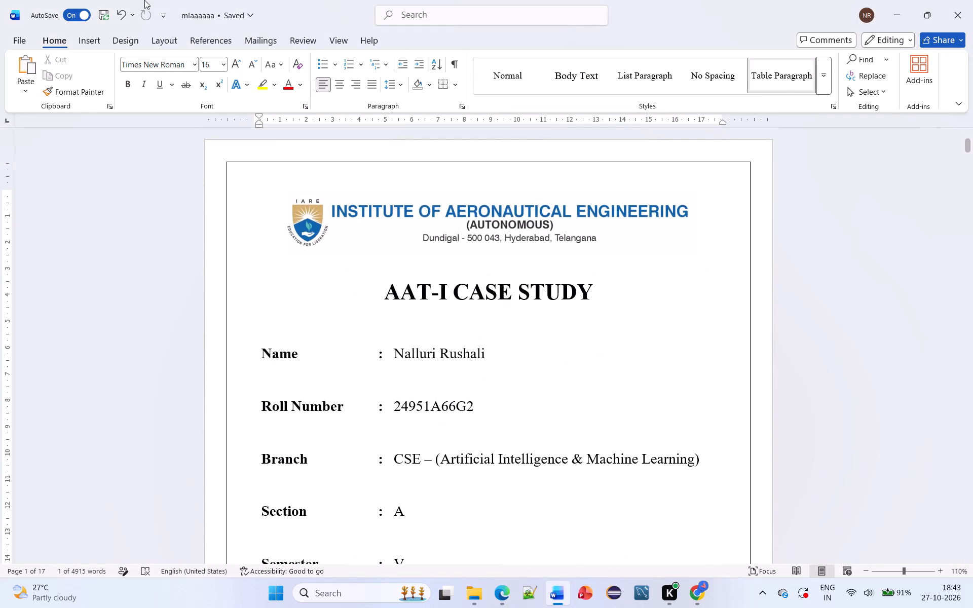
click(18, 44)
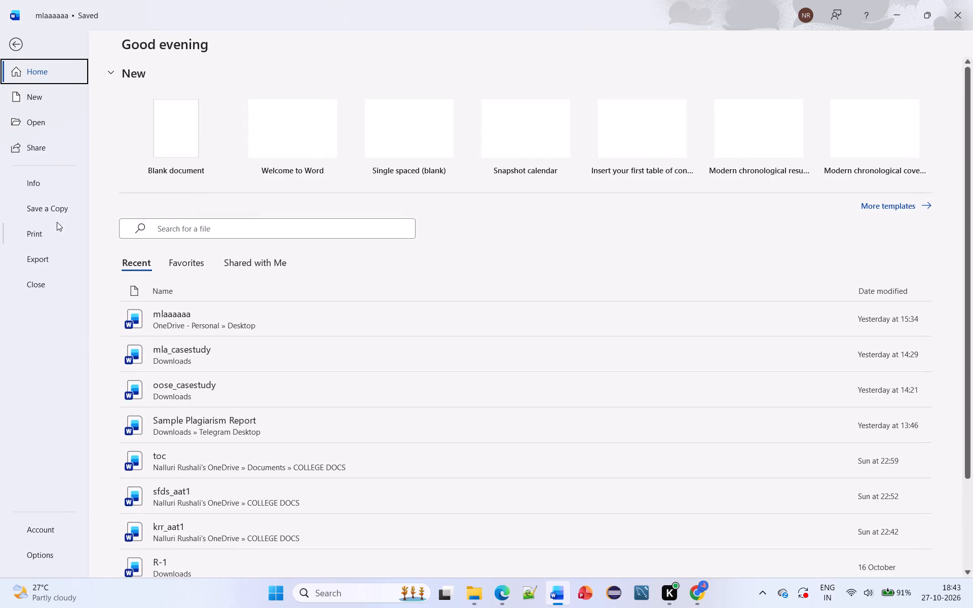
click(58, 202)
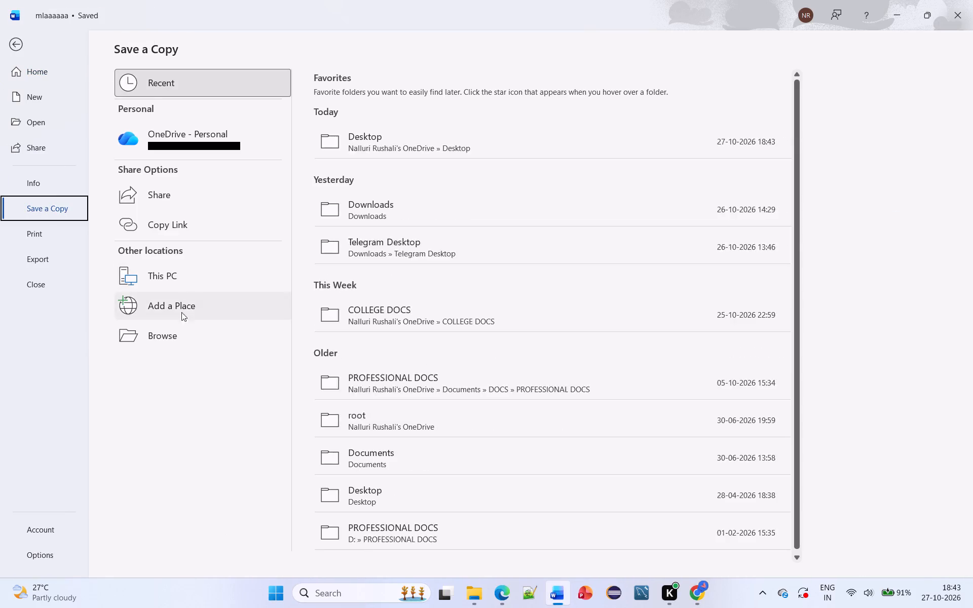
click(176, 338)
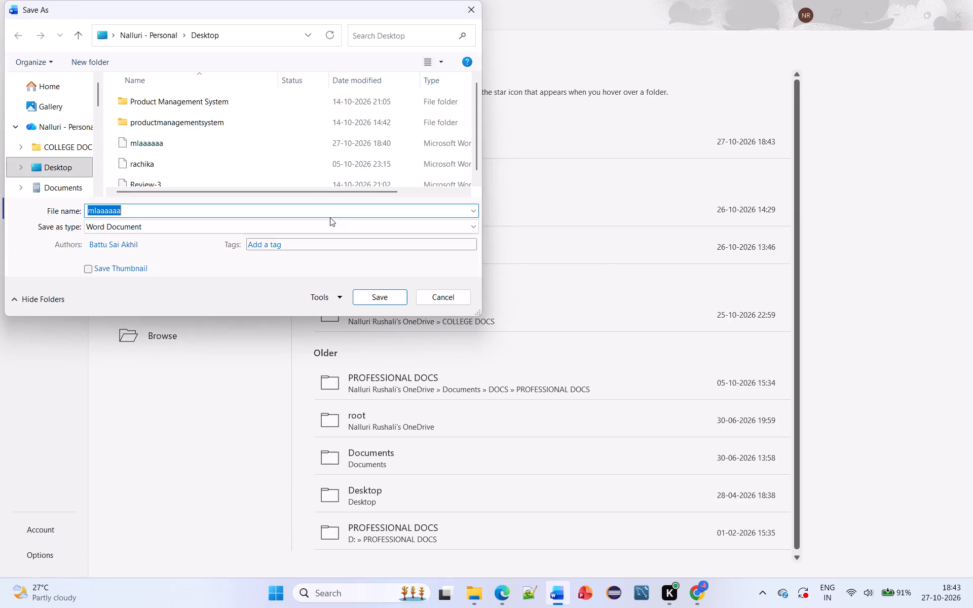
click(78, 142)
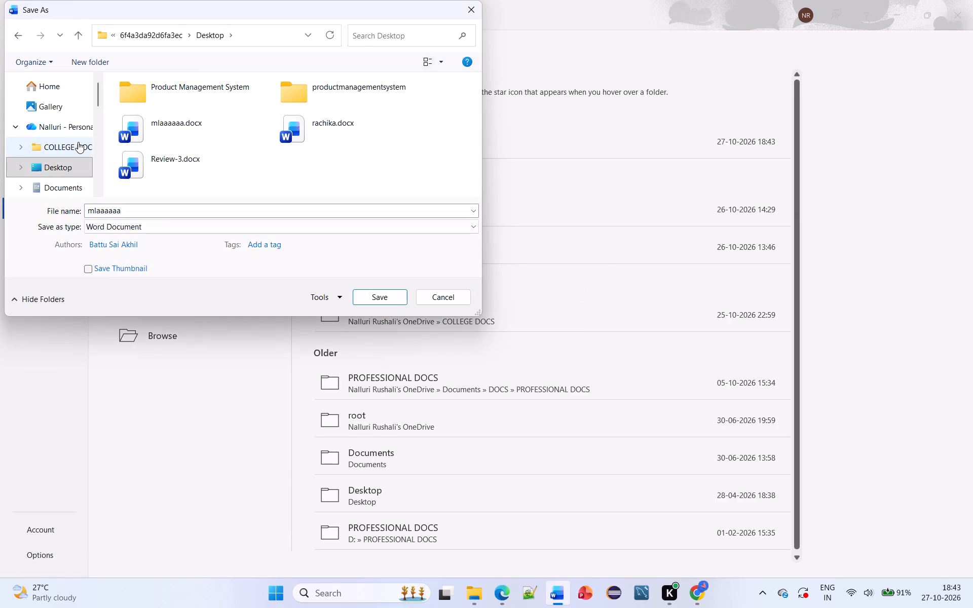
click(126, 205)
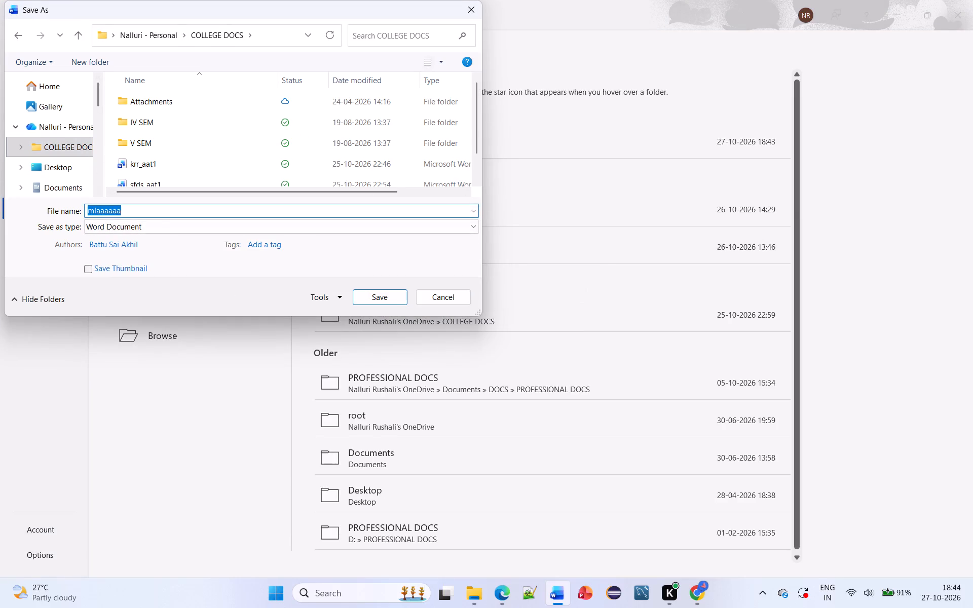
click(126, 205)
key(shift+underscore)
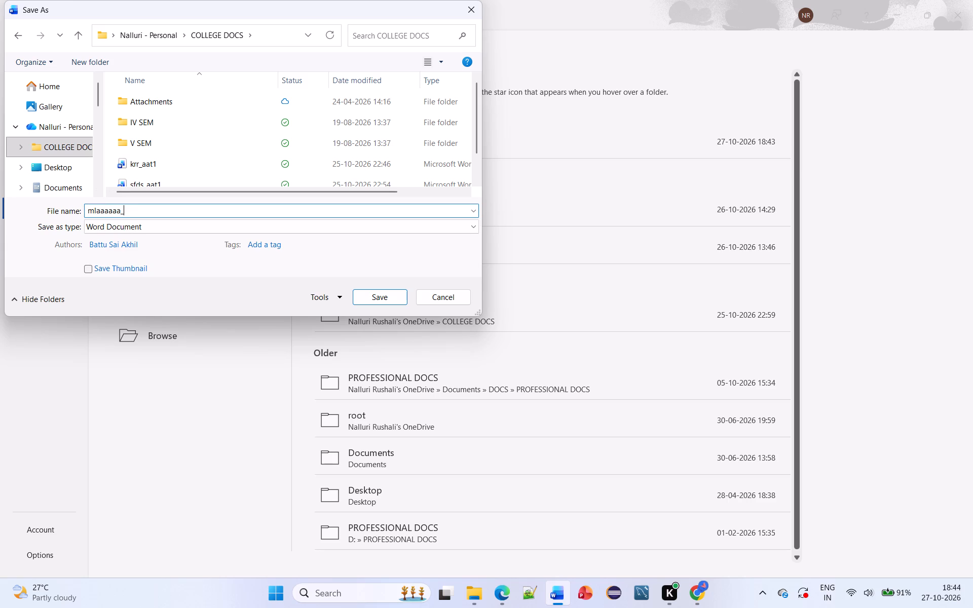
text(cas)
text(estudyyyy)
click(140, 226)
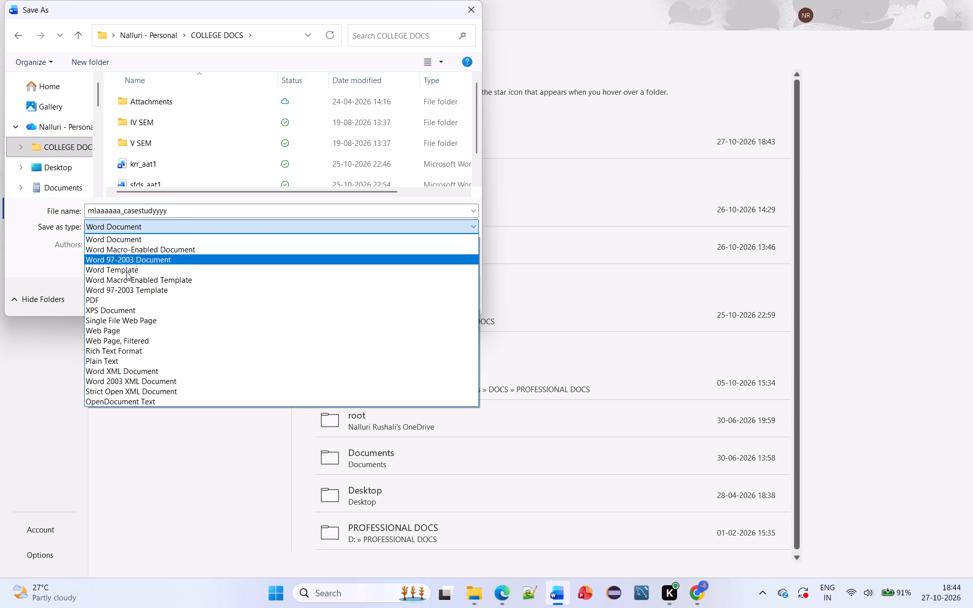
click(111, 295)
click(375, 334)
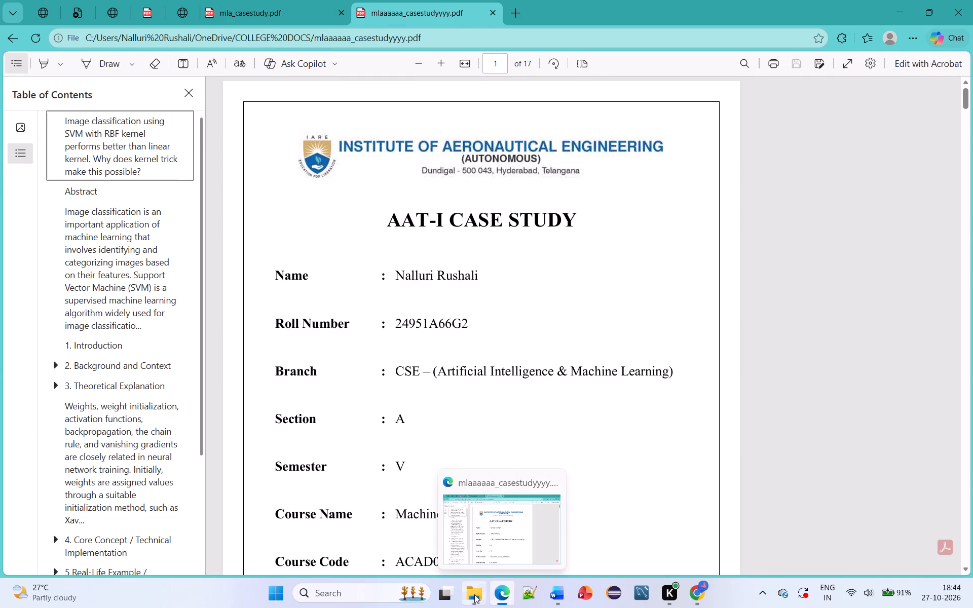
Open the COLLEGE DOCS folder in File Explorer and check the exported case study PDF's details.
click(474, 594)
scroll(385, 321, up, 8)
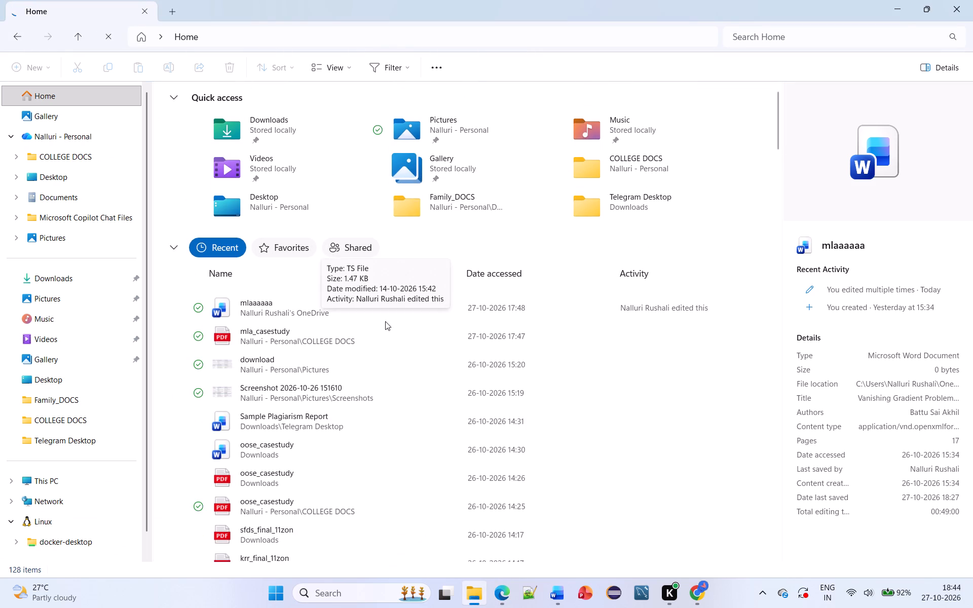
scroll(385, 321, up, 7)
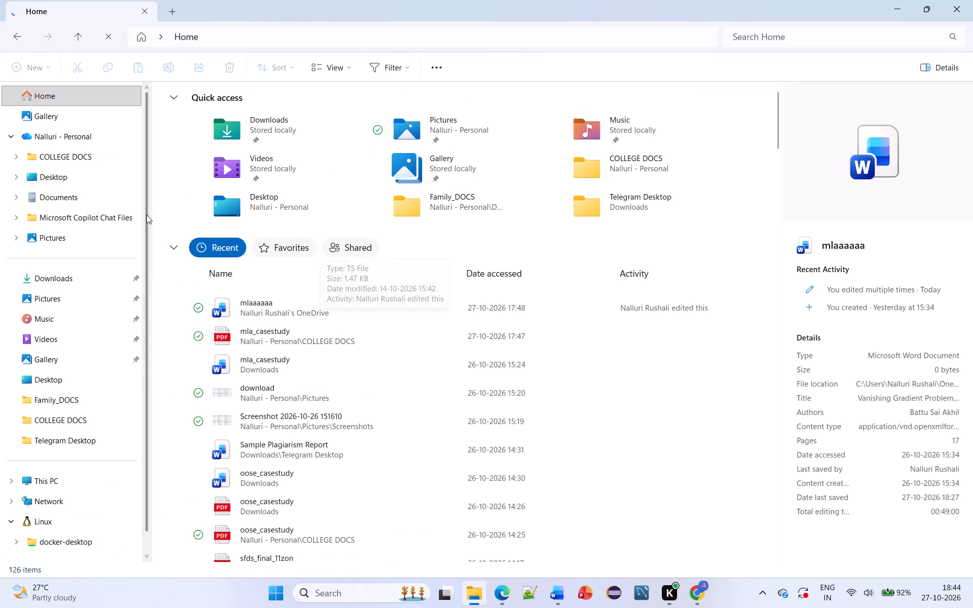
scroll(136, 209, left, 1)
double_click(23, 146)
double_click(35, 153)
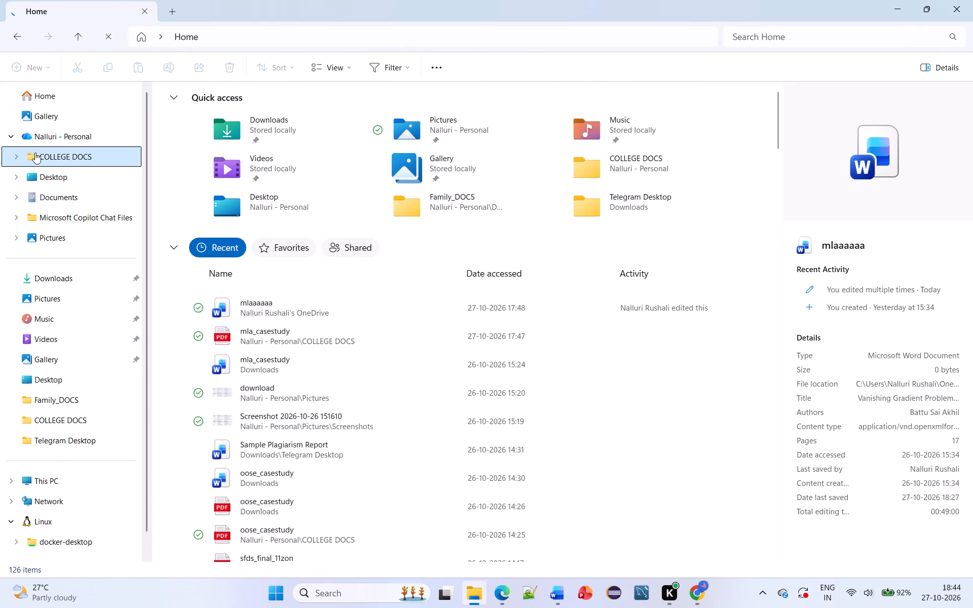
scroll(51, 154, right, 1)
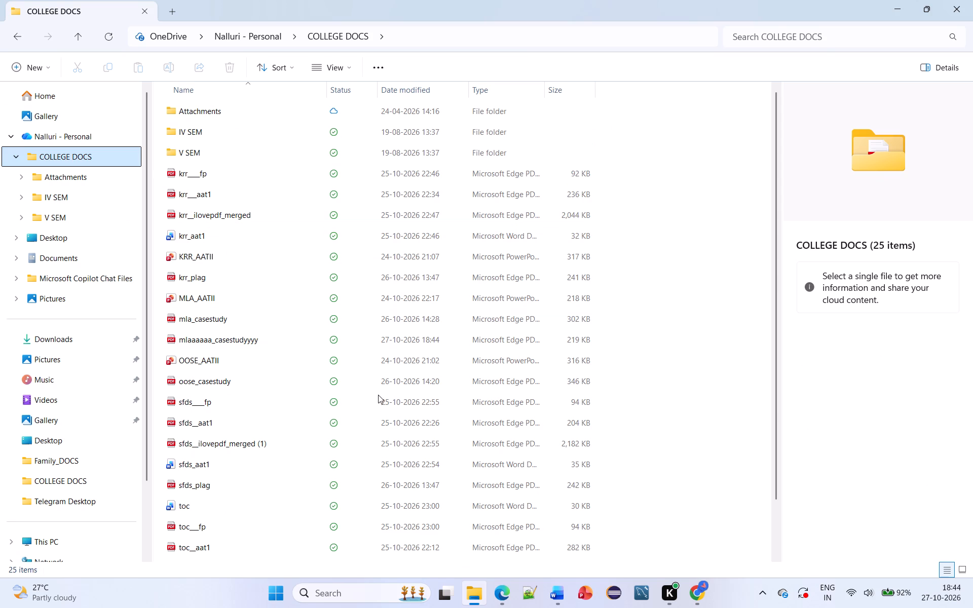
scroll(378, 395, right, 1)
scroll(576, 346, up, 1)
Return to the Samvidha portal, open the AAT-I page under Uploads and get the Machine Learning Algorithms (ACAD06) case study question.
click(688, 592)
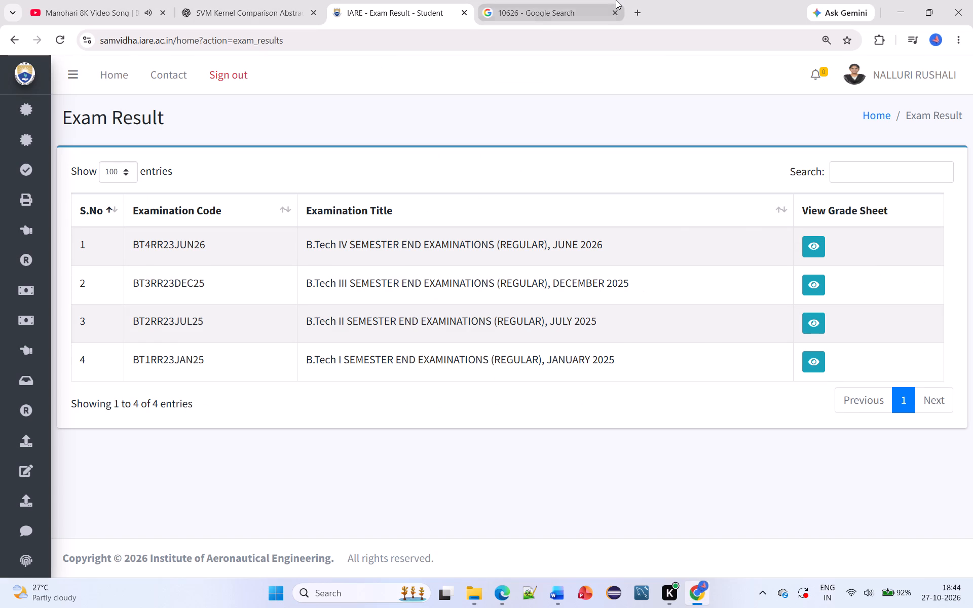
click(616, 0)
click(417, 0)
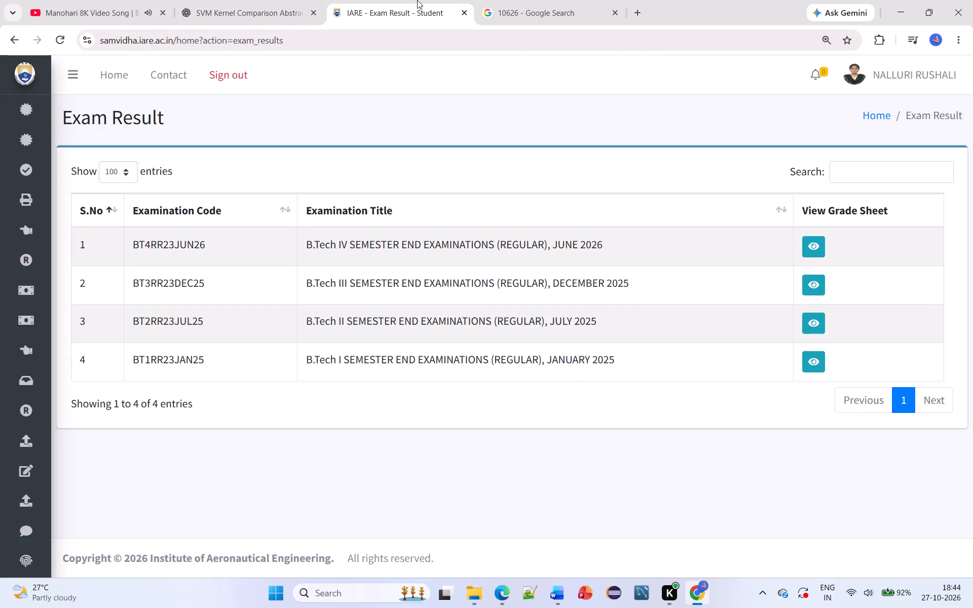
scroll(32, 398, down, 2)
click(69, 507)
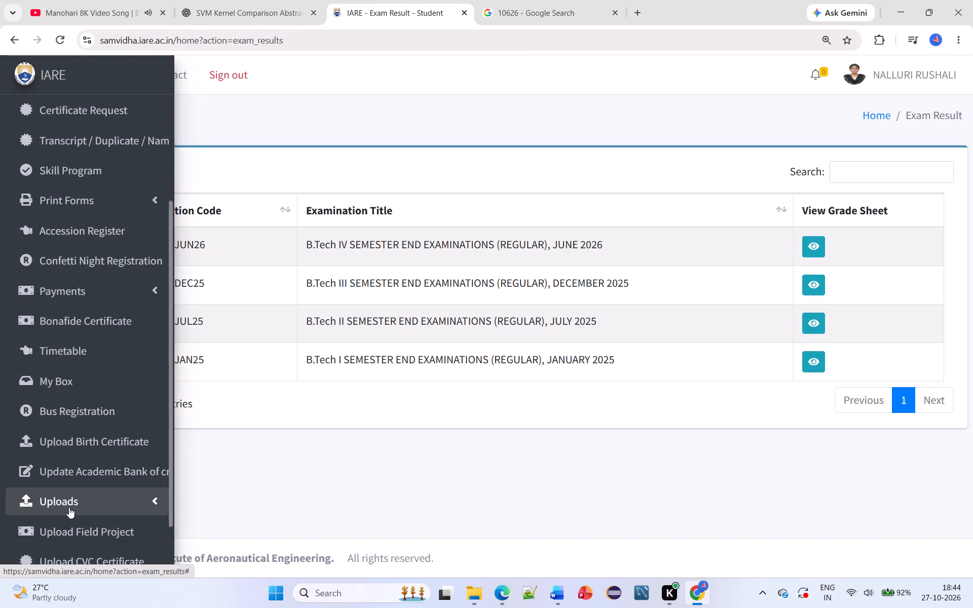
scroll(69, 507, down, 5)
click(76, 470)
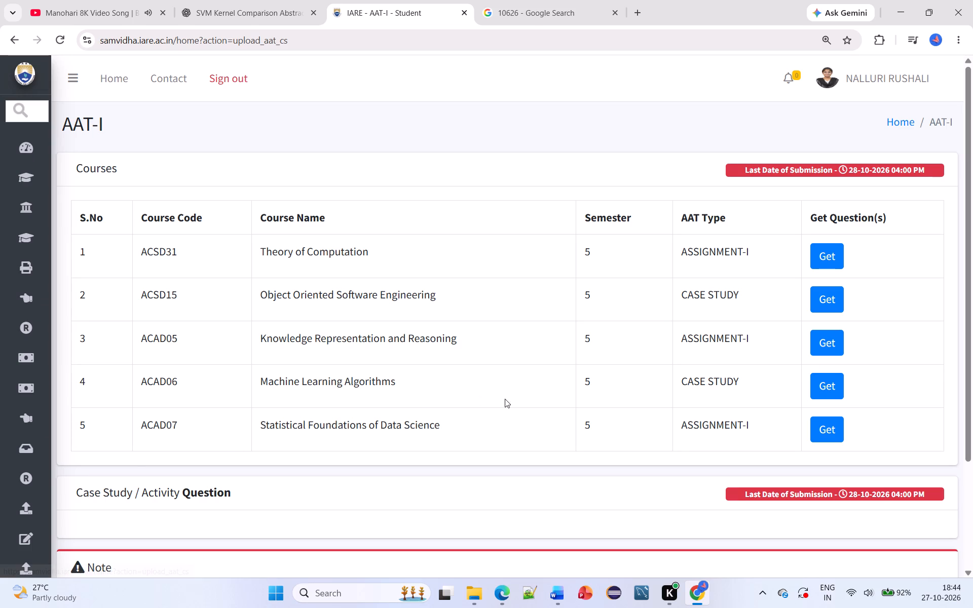
click(835, 393)
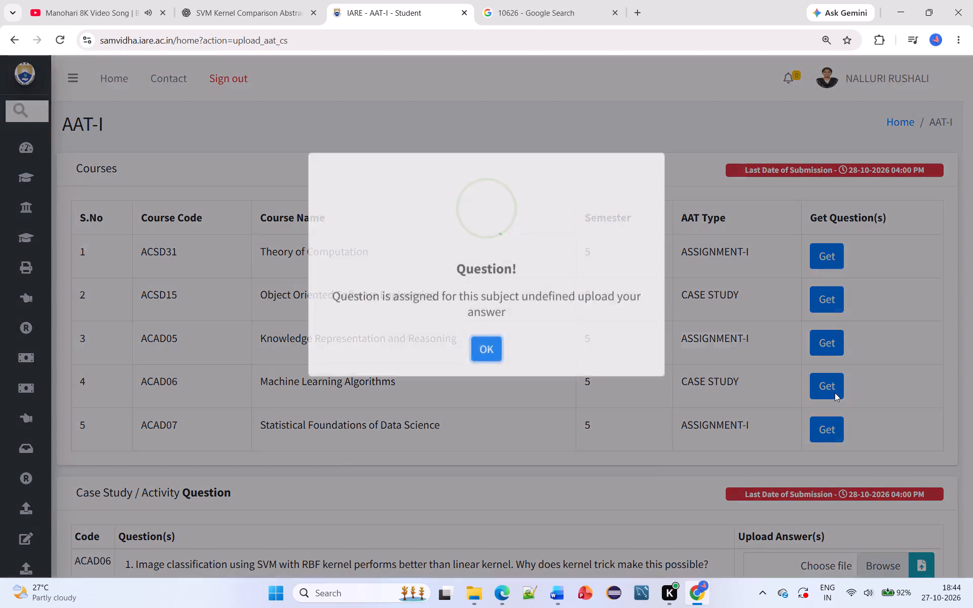
click(498, 395)
Find mlaaaaaa_casestudyyyy in COLLEGE DOCS by searching for mlaa and upload it as the answer to the ACAD06 case study question.
scroll(498, 395, down, 2)
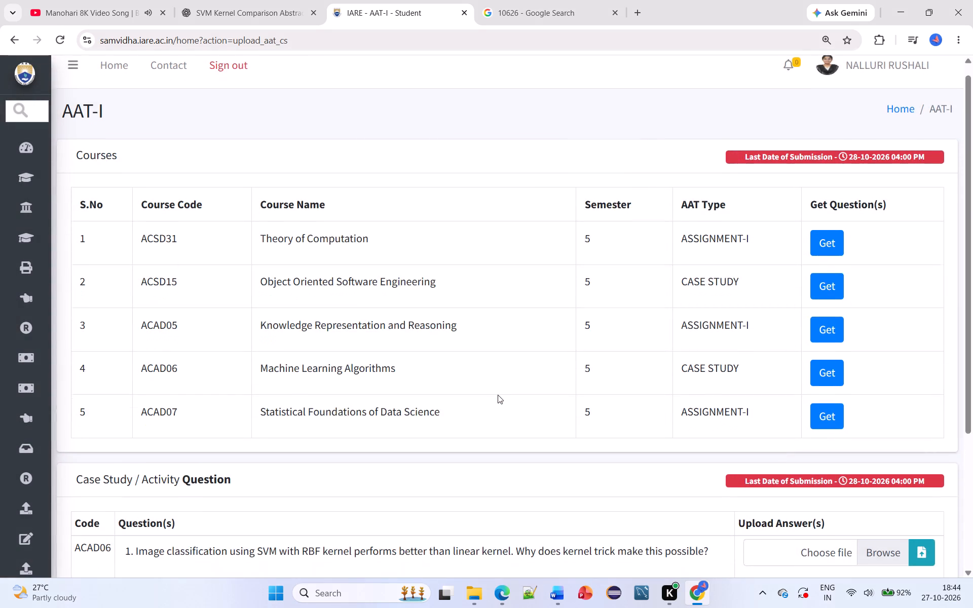
scroll(498, 395, down, 2)
click(829, 360)
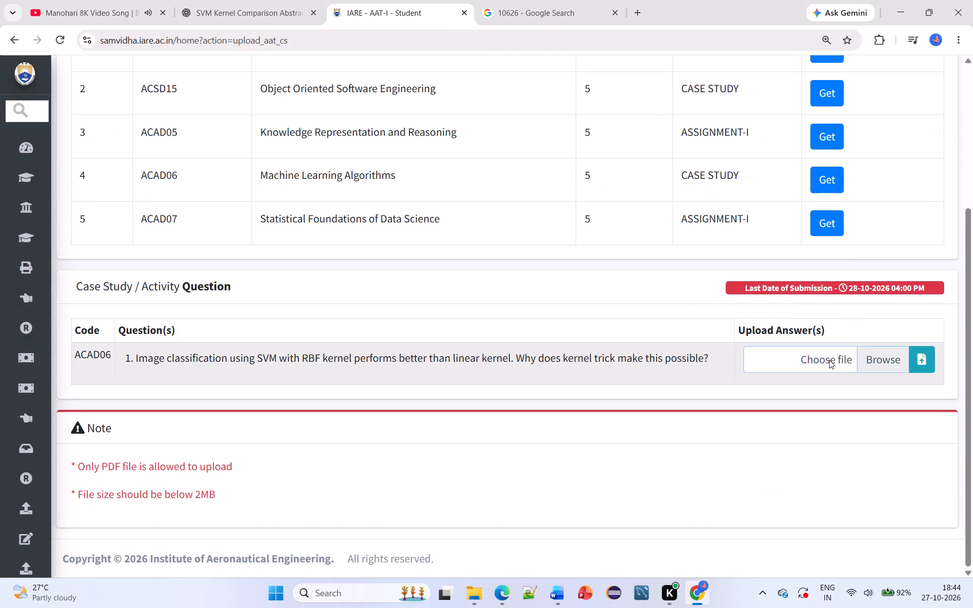
ctrl+click(829, 360)
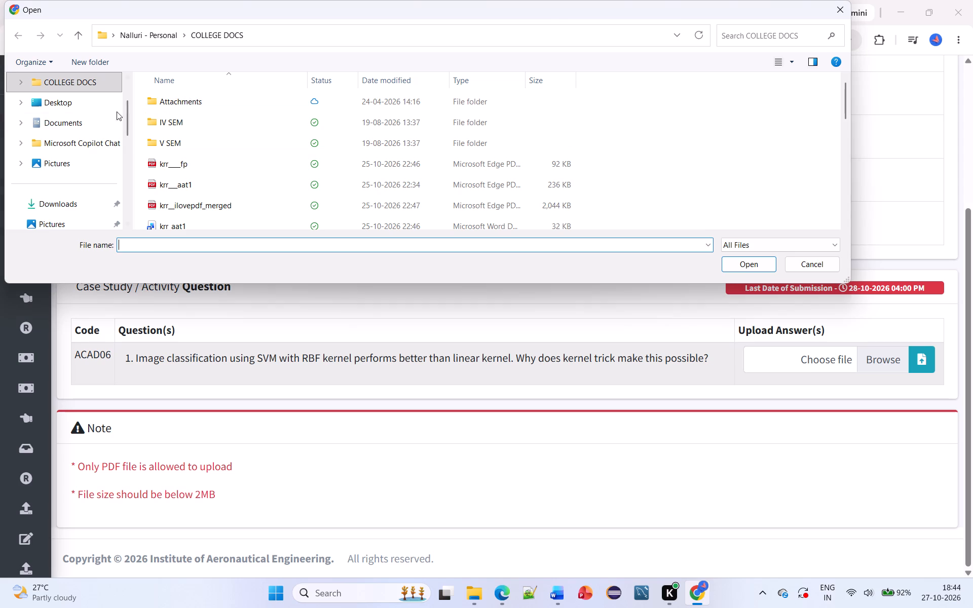
scroll(238, 204, down, 2)
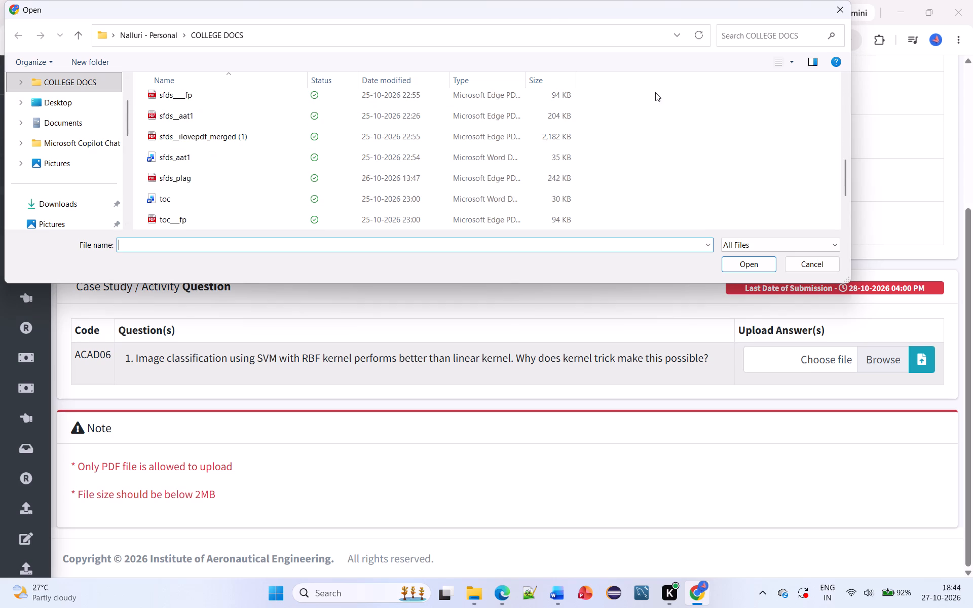
click(730, 39)
text(mlaa)
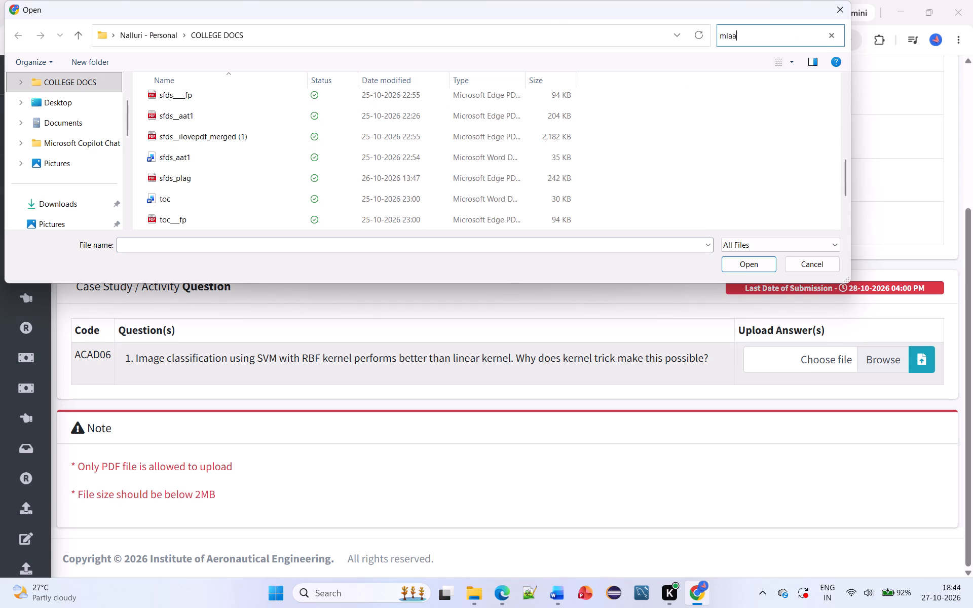
scroll(735, 46, left, 1)
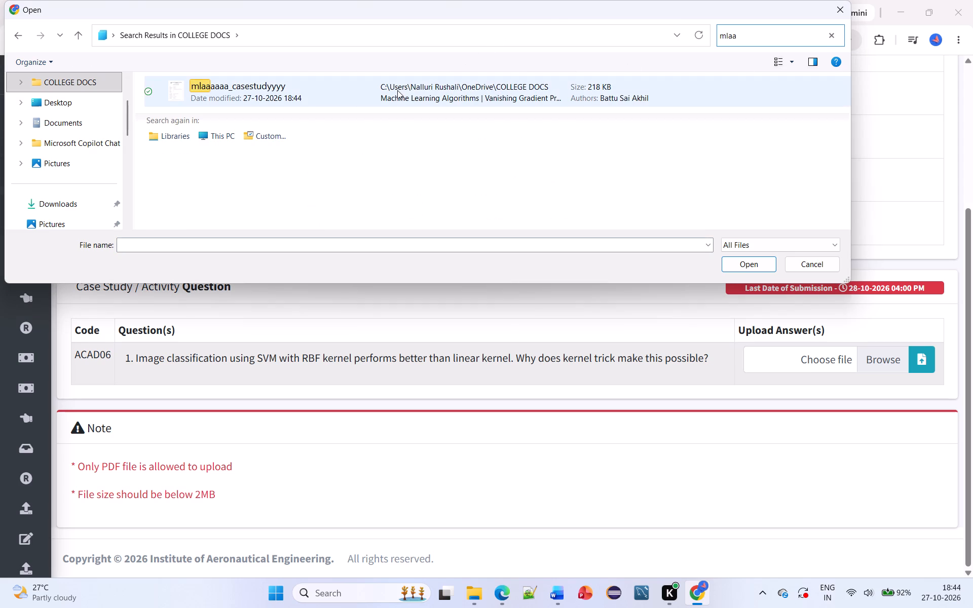
scroll(604, 96, right, 1)
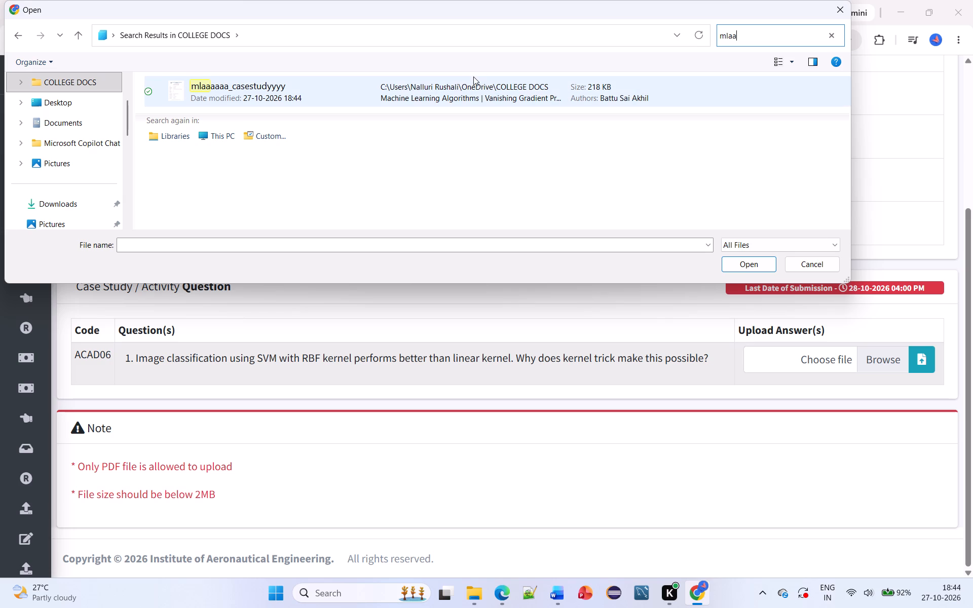
click(288, 96)
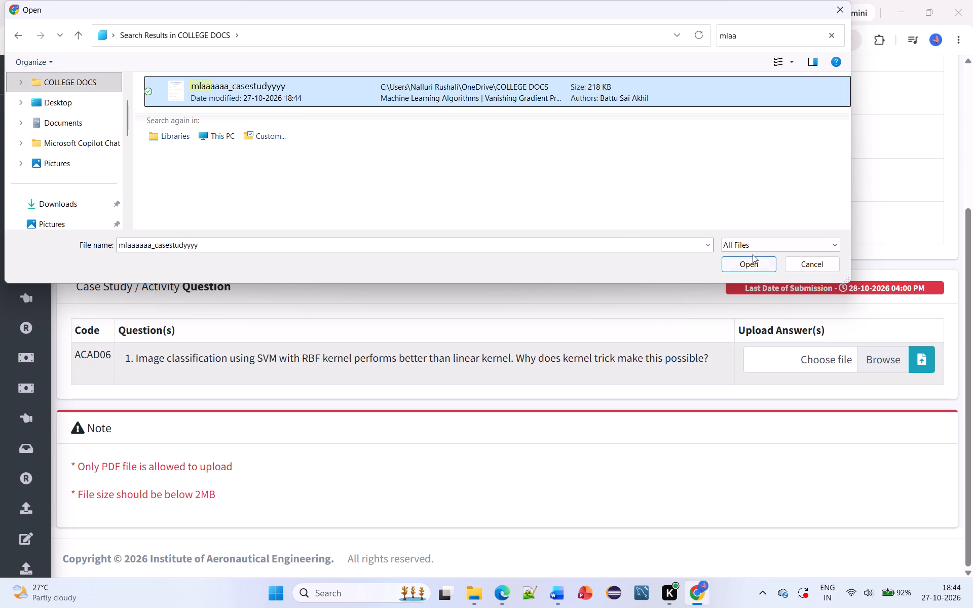
click(744, 275)
click(738, 268)
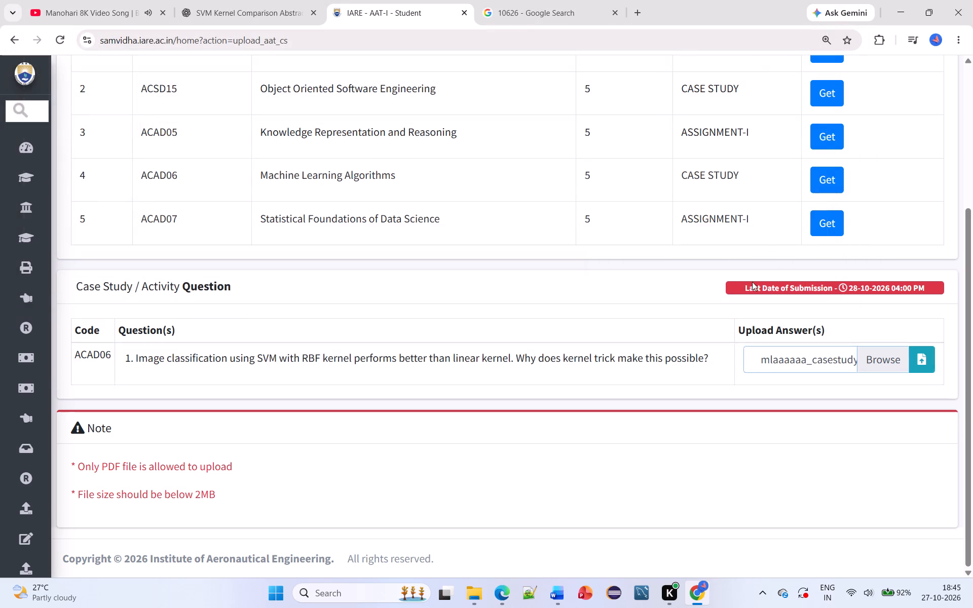
click(922, 357)
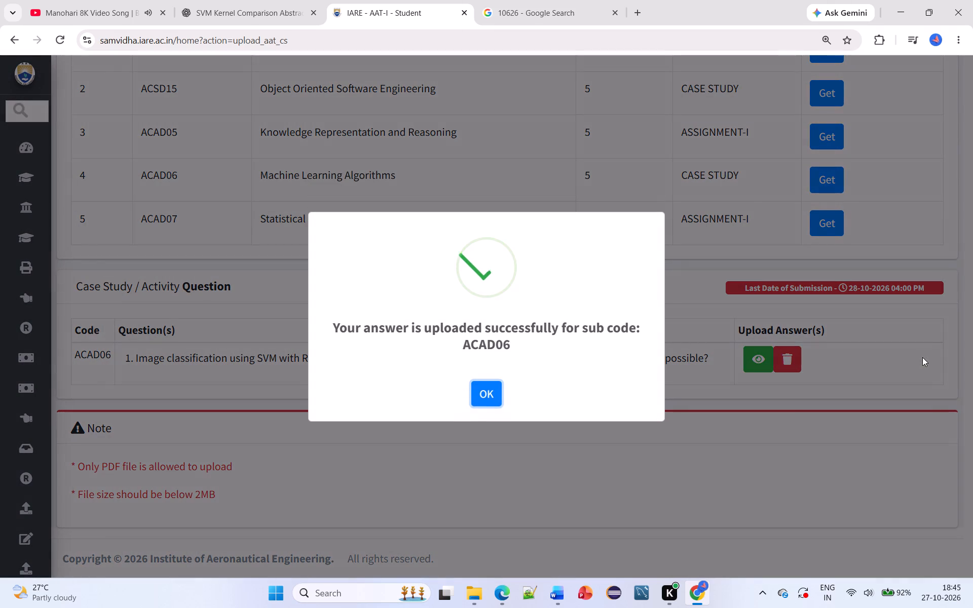
click(472, 395)
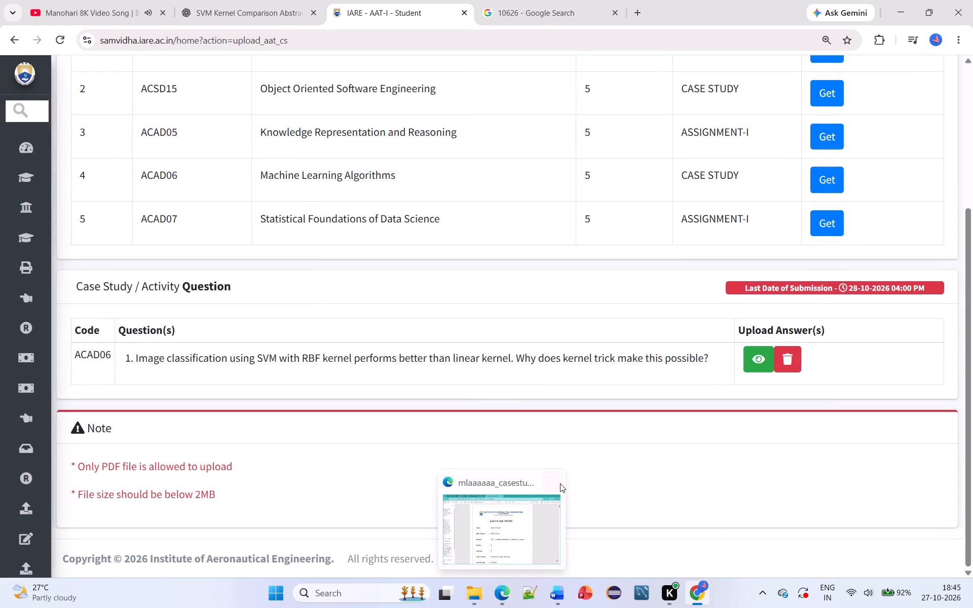
Close the Edge window with the case study PDF and the Word window with the mlaaaaaa report.
click(559, 483)
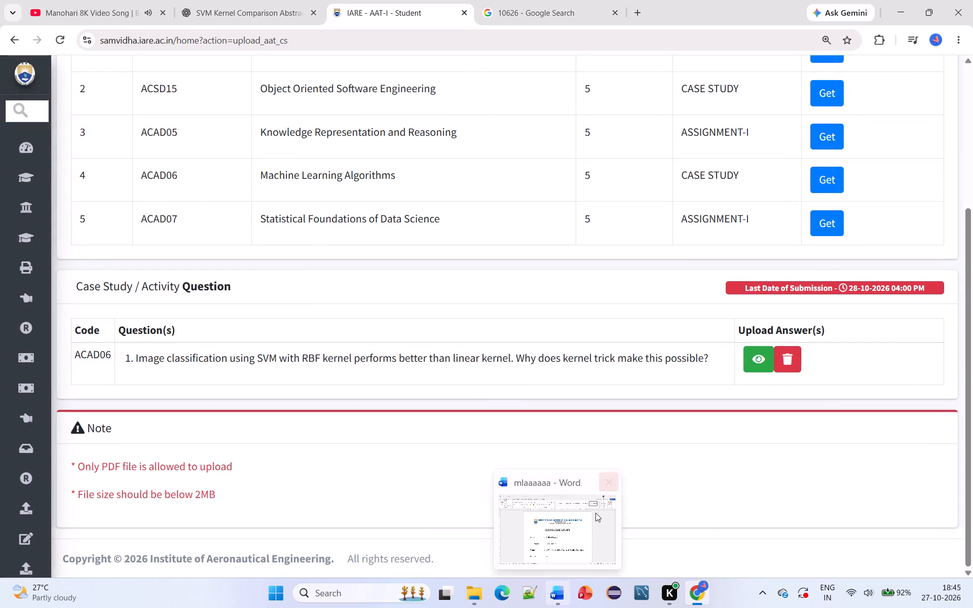
click(608, 484)
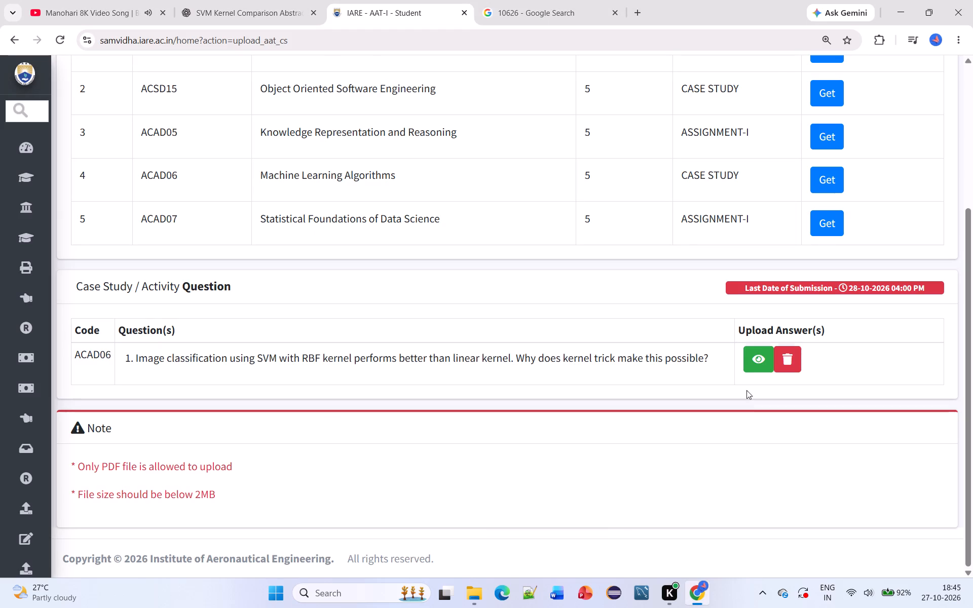
View the uploaded ACAD06 answer, look through the PDF from cover page to references, and close it.
click(753, 362)
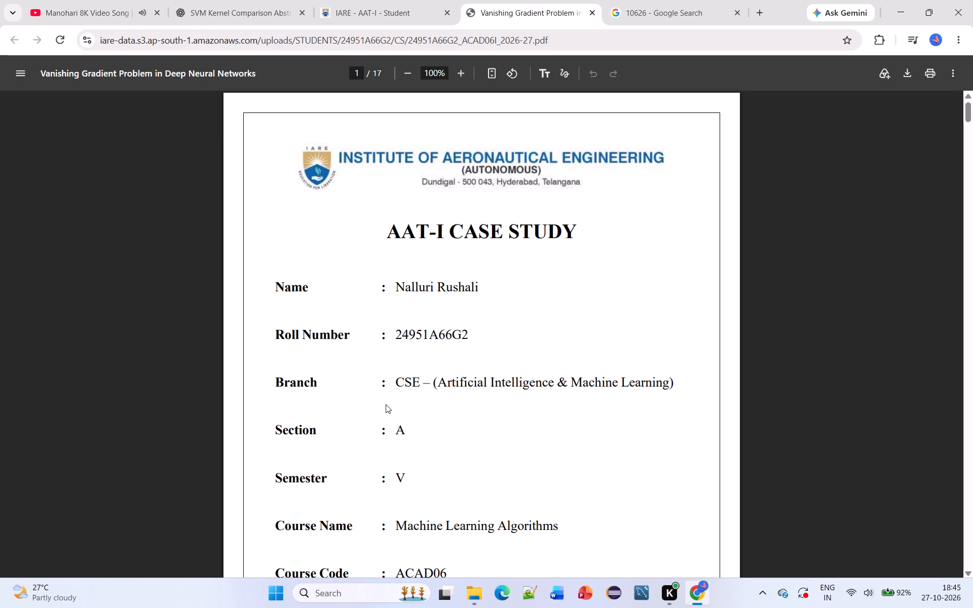
scroll(386, 404, down, 5)
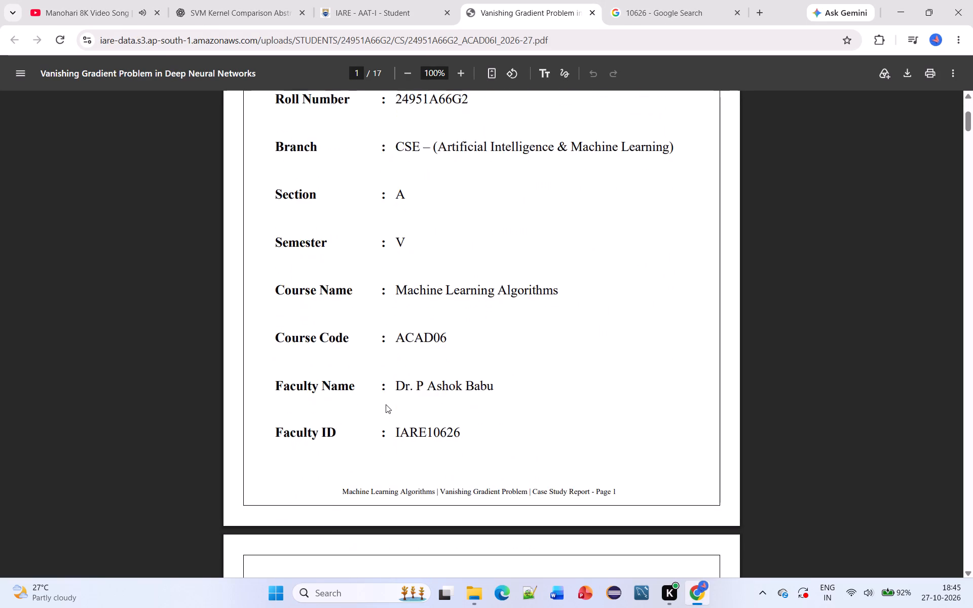
scroll(386, 404, down, 10)
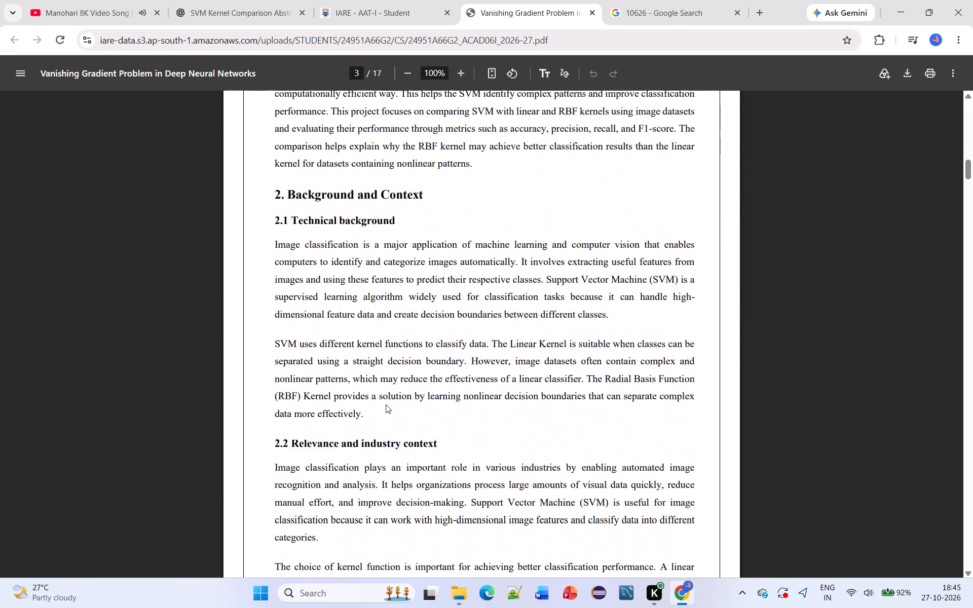
scroll(386, 404, up, 6)
scroll(386, 404, down, 1)
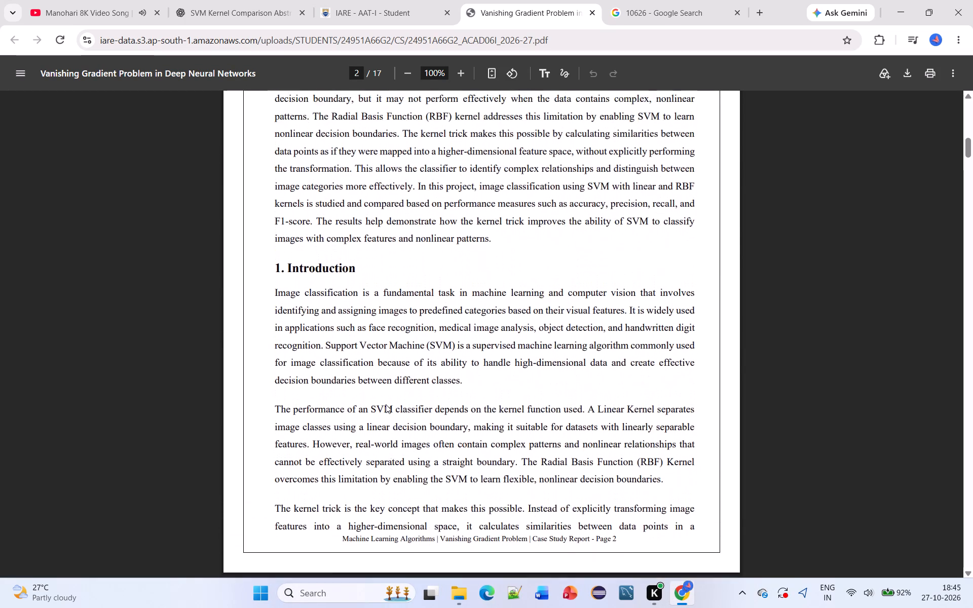
scroll(386, 404, down, 15)
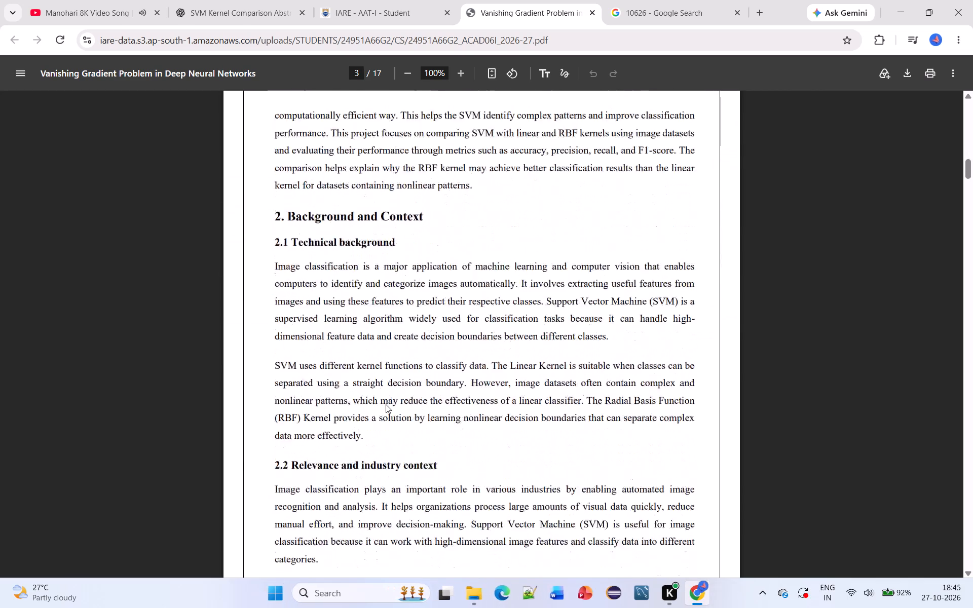
scroll(386, 404, down, 9)
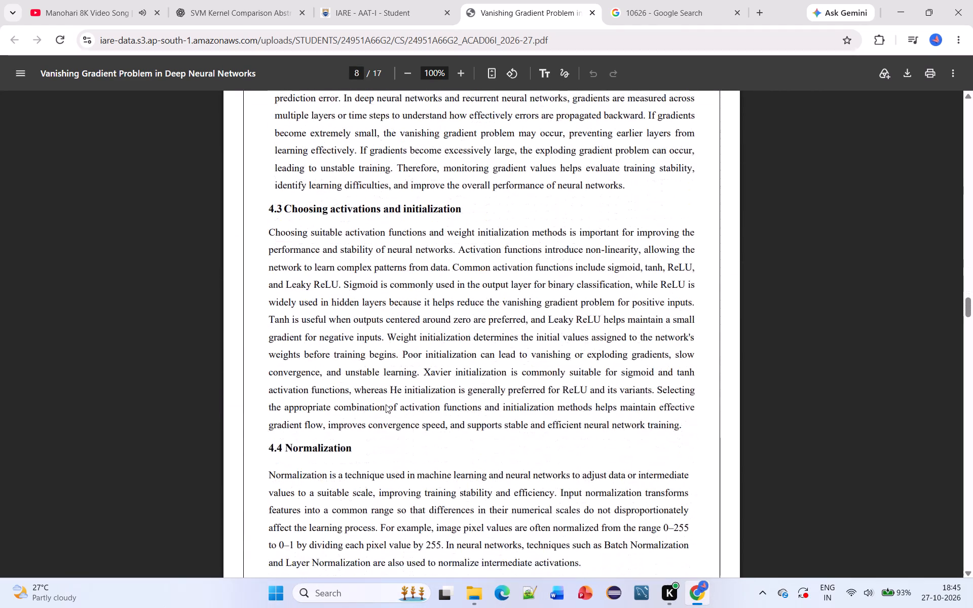
scroll(386, 404, down, 6)
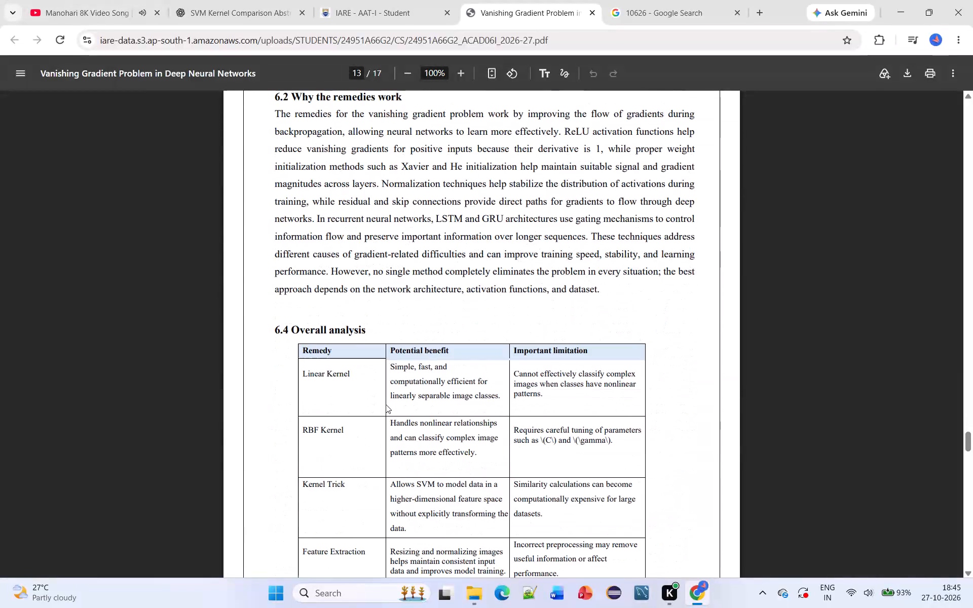
scroll(386, 404, down, 6)
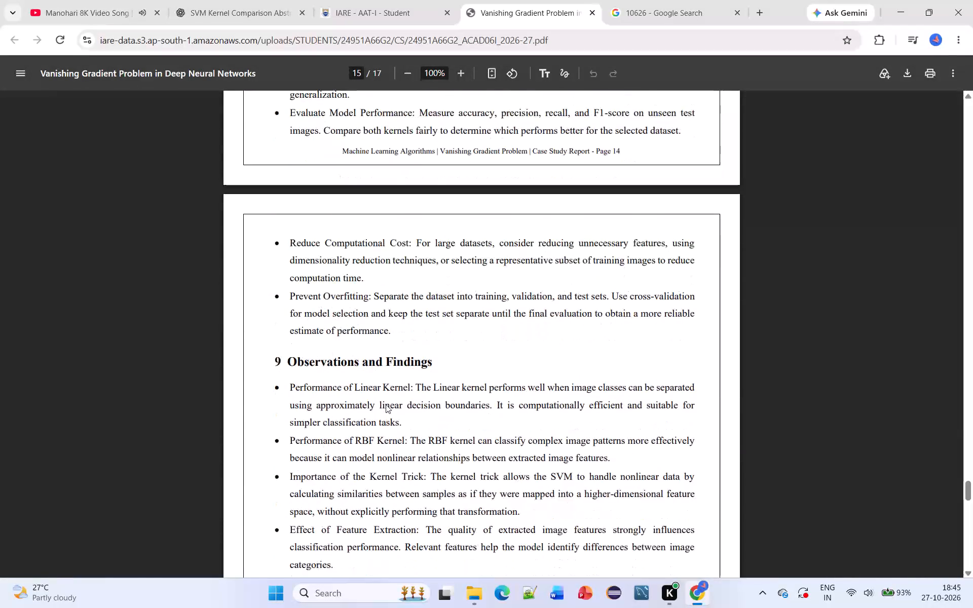
scroll(386, 404, down, 5)
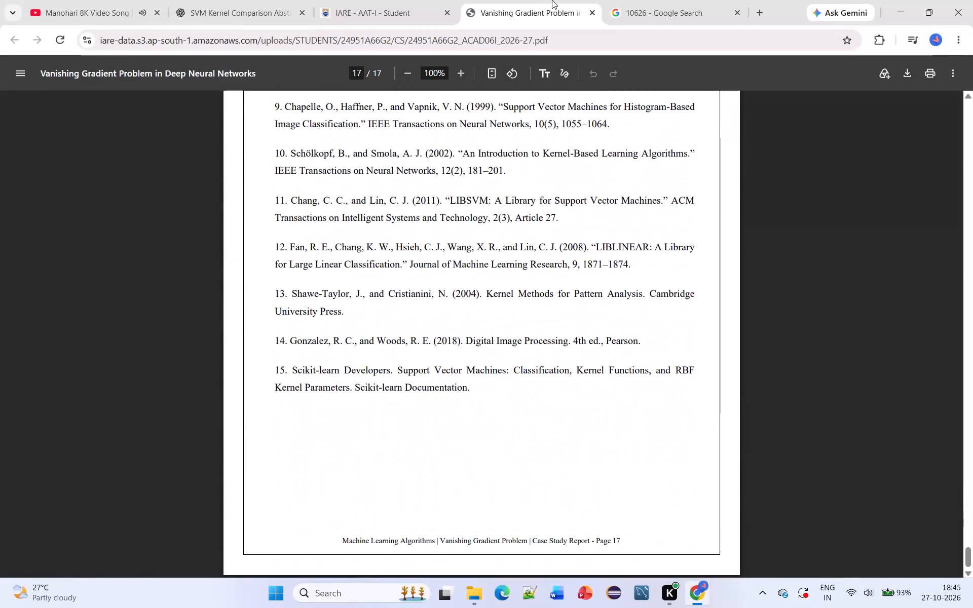
click(599, 12)
click(597, 12)
click(596, 12)
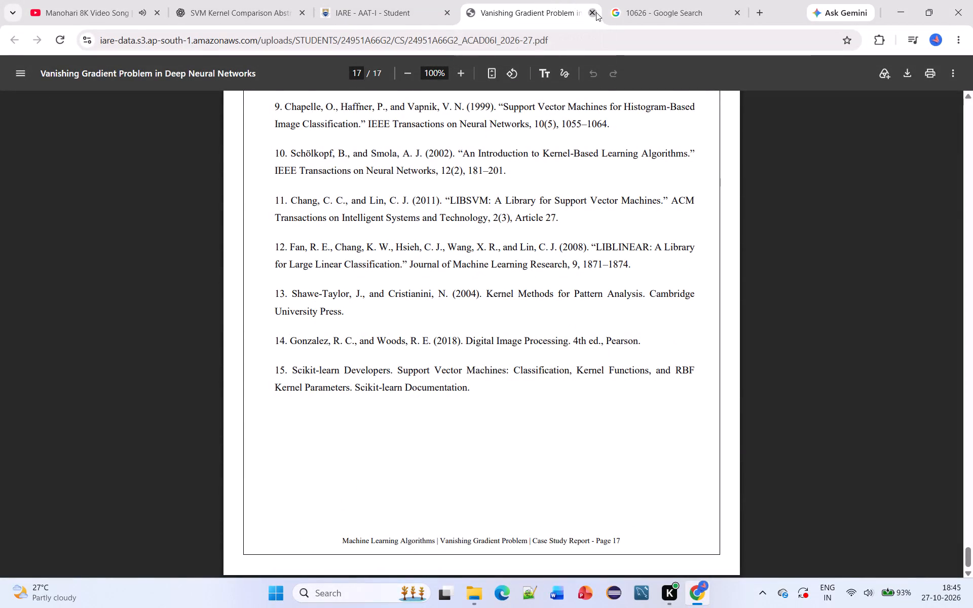
Get the AAT-I questions of ACSD31, ACSD15, ACAD05, ACAD06 and ACAD07 one after another to check each course's answer upload.
scroll(527, 290, up, 2)
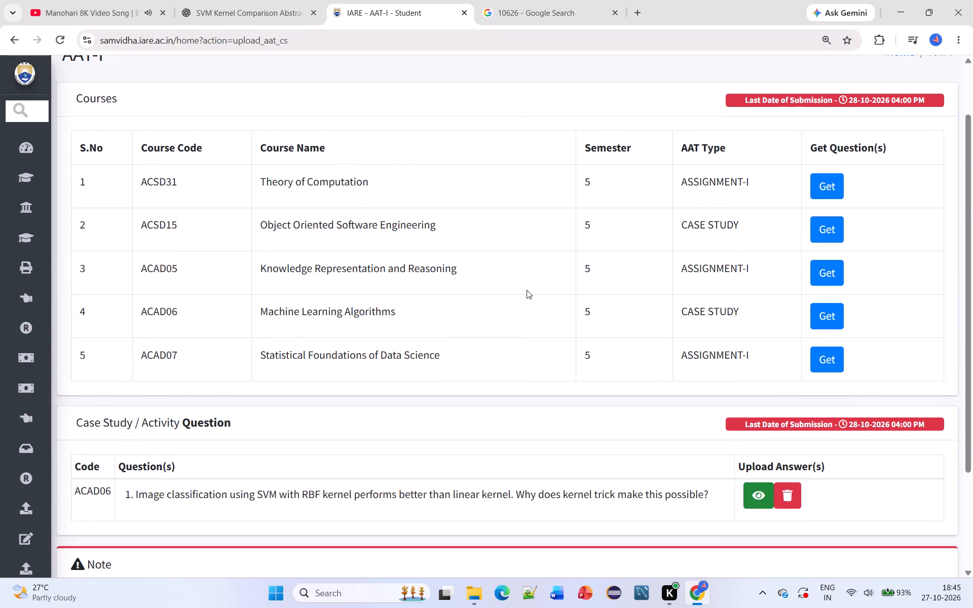
click(829, 192)
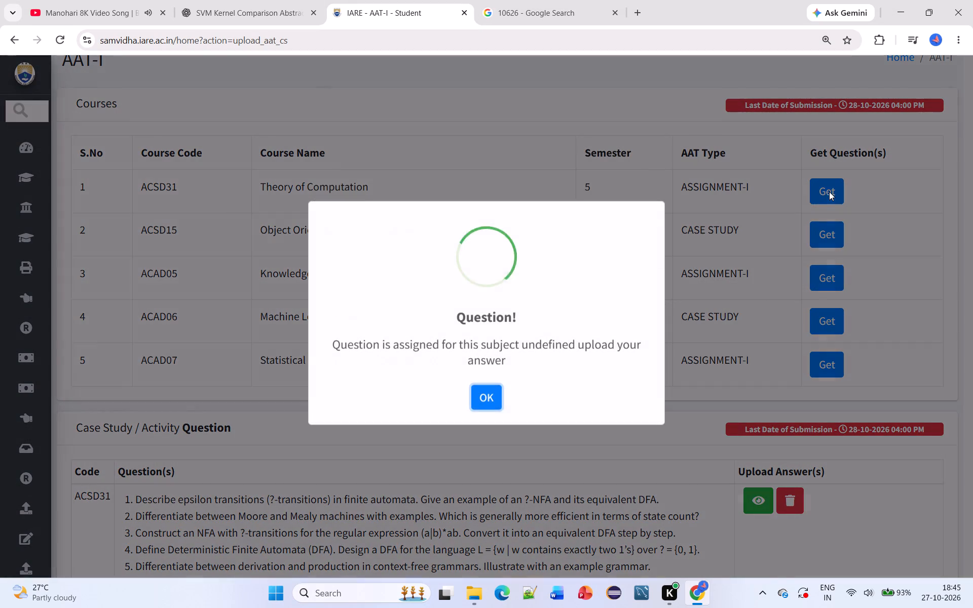
click(491, 397)
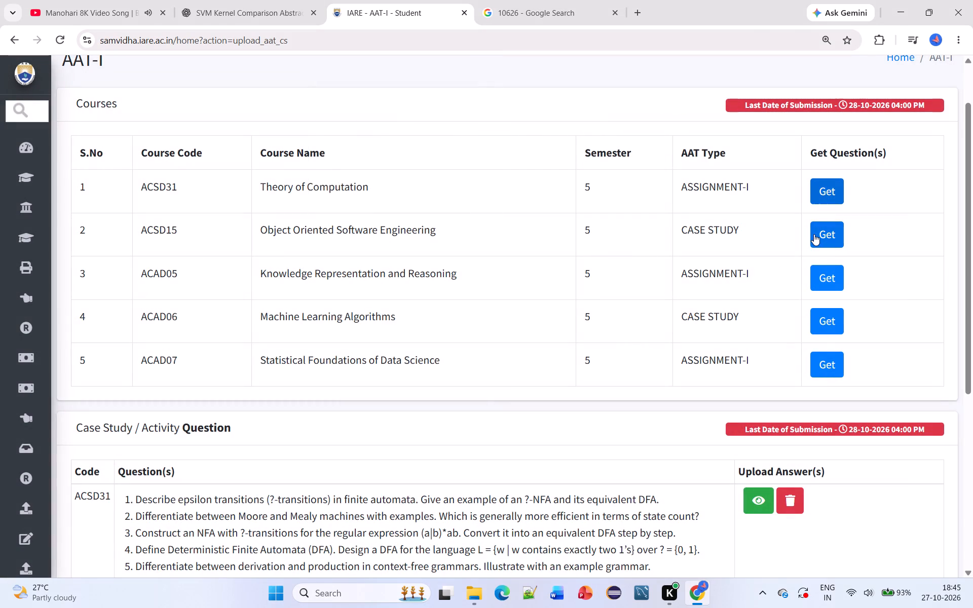
click(814, 234)
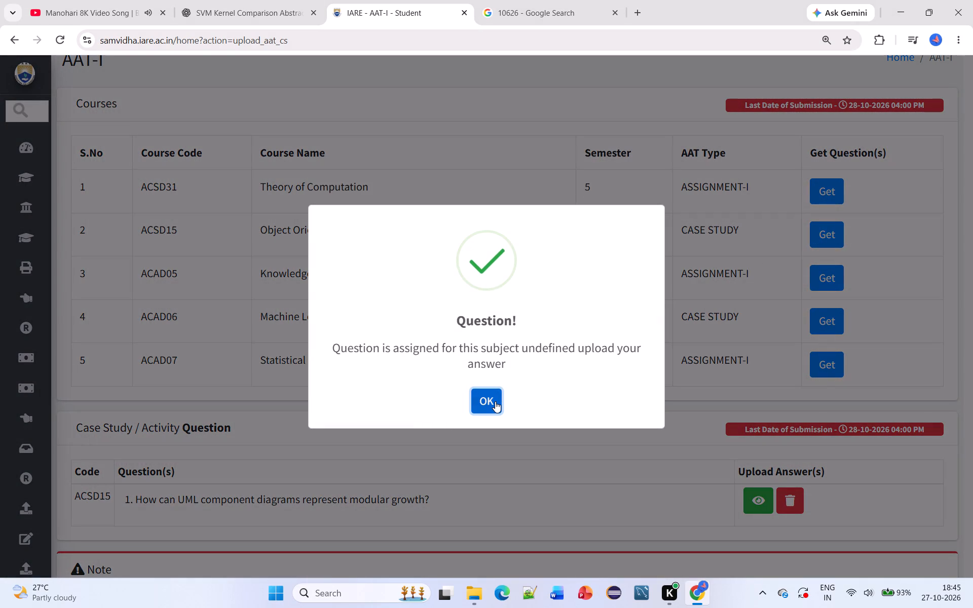
click(495, 401)
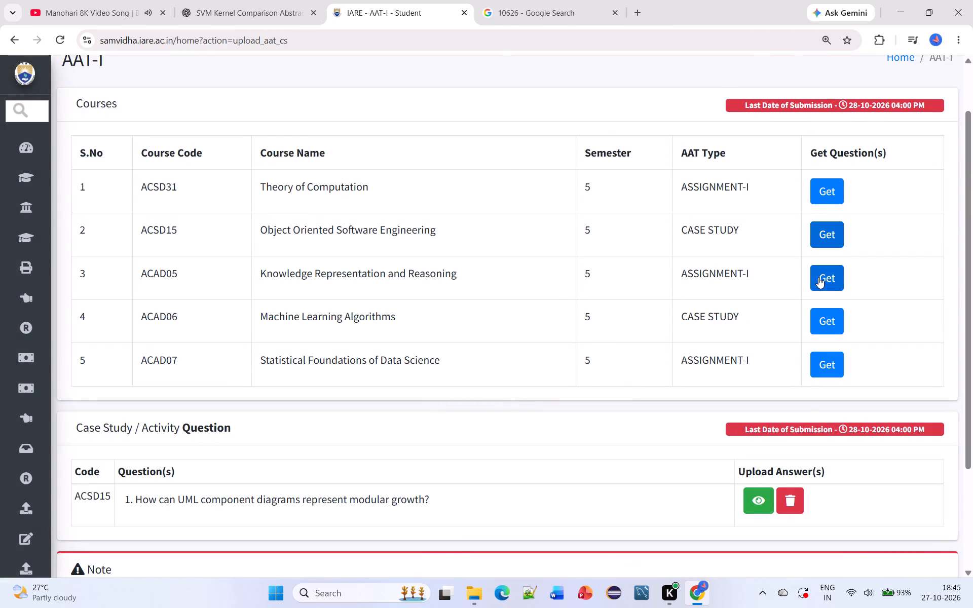
click(818, 277)
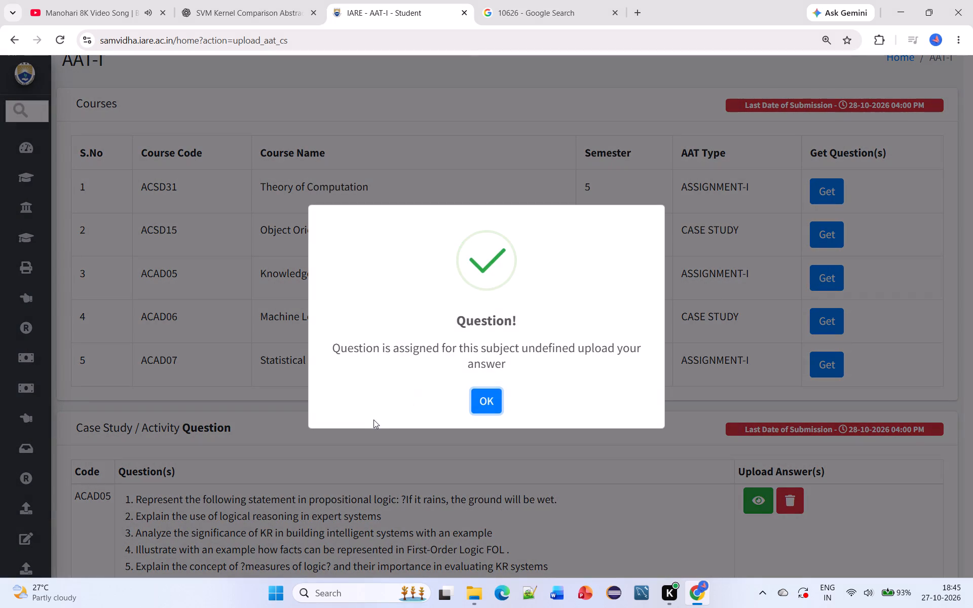
click(474, 403)
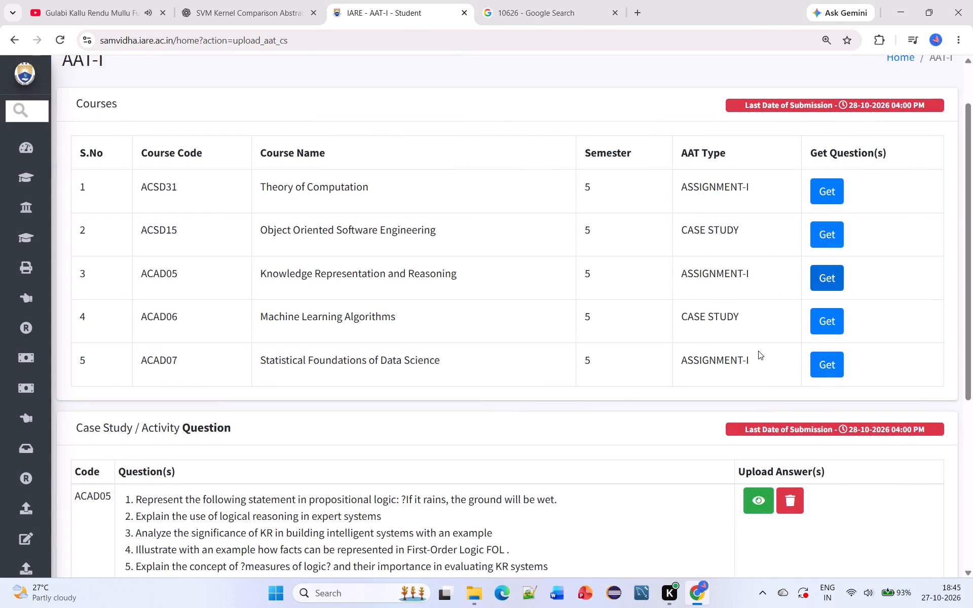
click(830, 325)
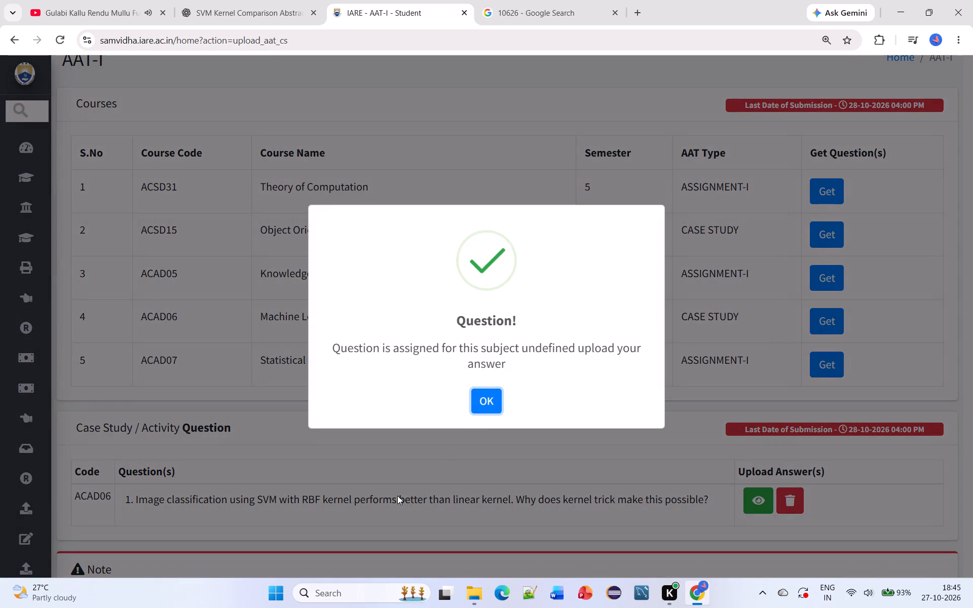
click(490, 400)
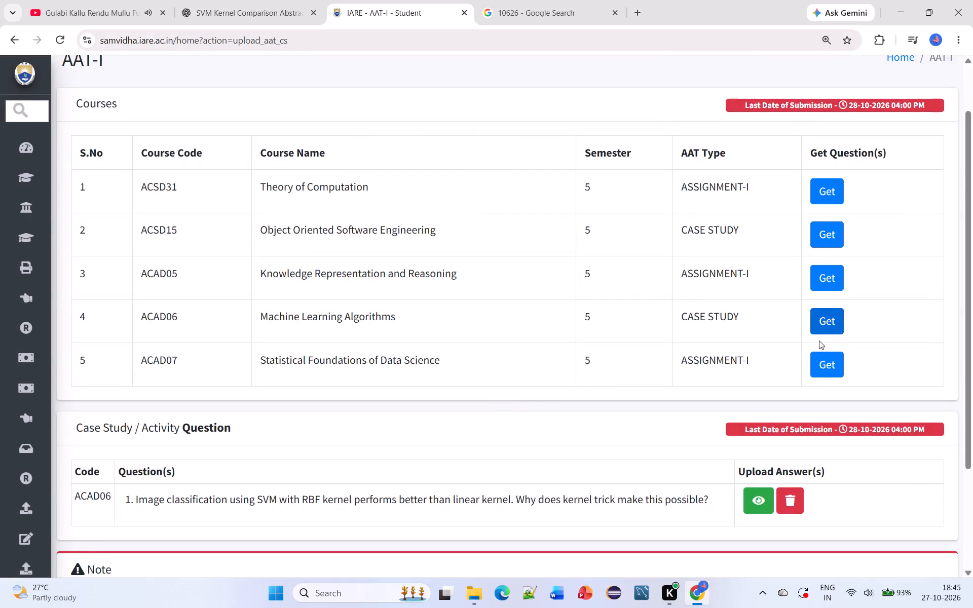
click(828, 363)
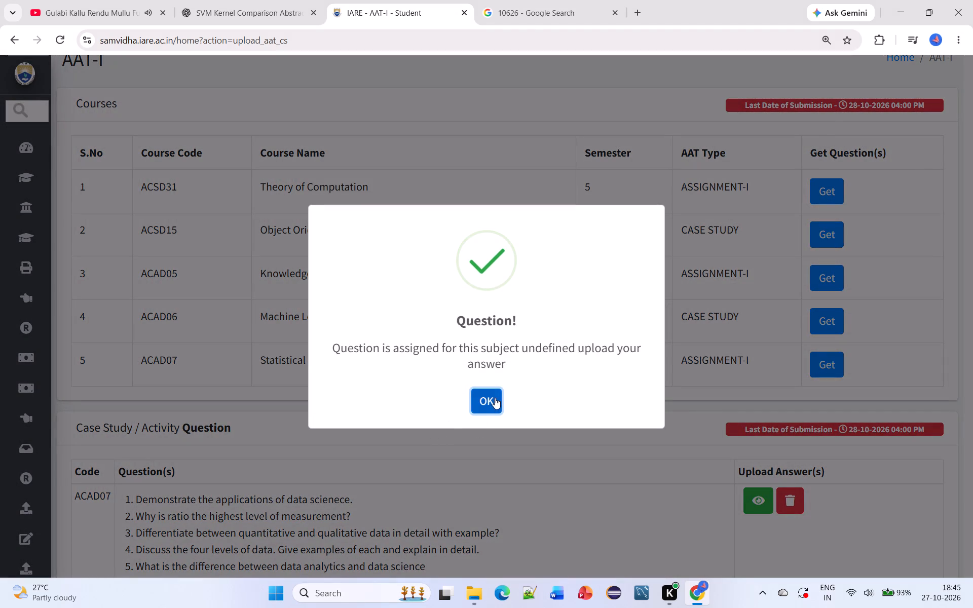
click(495, 398)
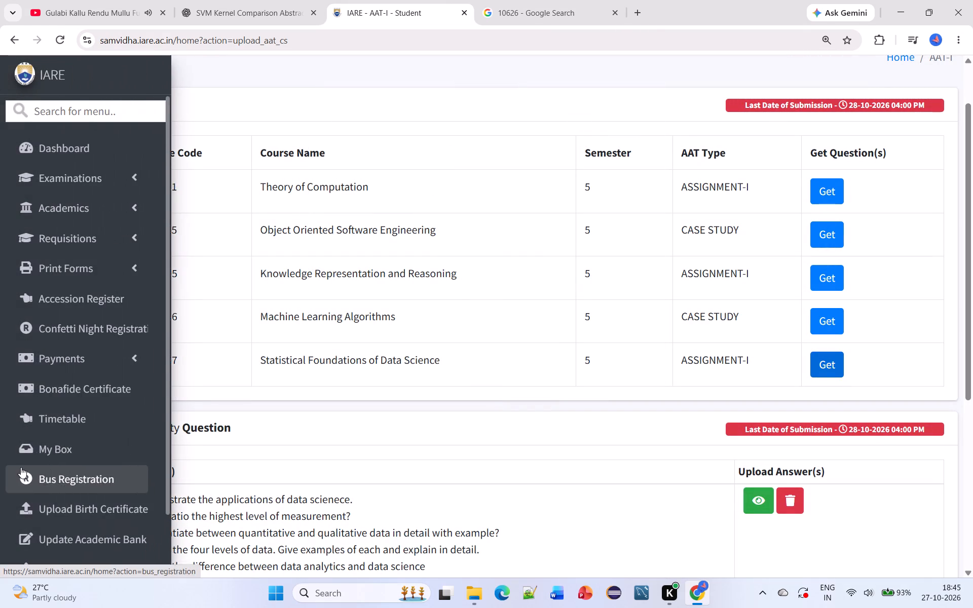
Open the AAT-II uploads page on Samvidha.
scroll(63, 440, down, 2)
click(64, 505)
scroll(64, 505, down, 3)
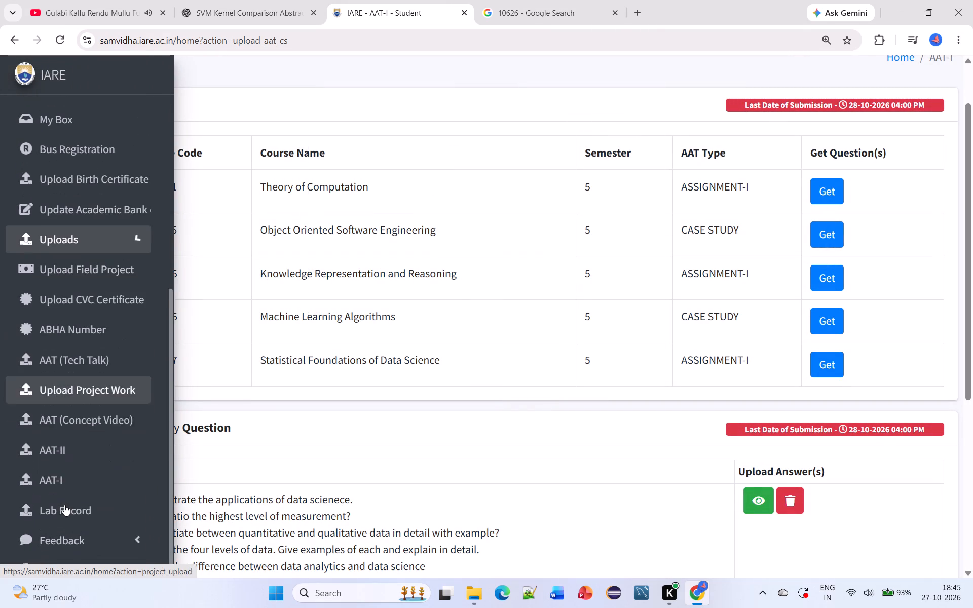
click(86, 431)
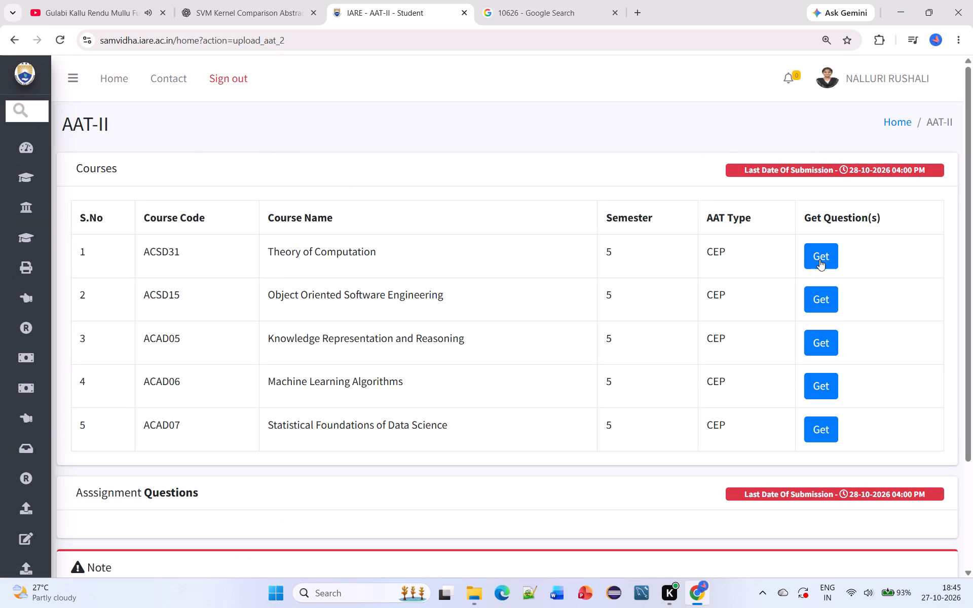
Get the AAT-II questions of ACSD31, ACSD15 and ACAD05 one after another and look at the ACAD05 video link and report upload fields.
click(828, 254)
scroll(828, 254, down, 1)
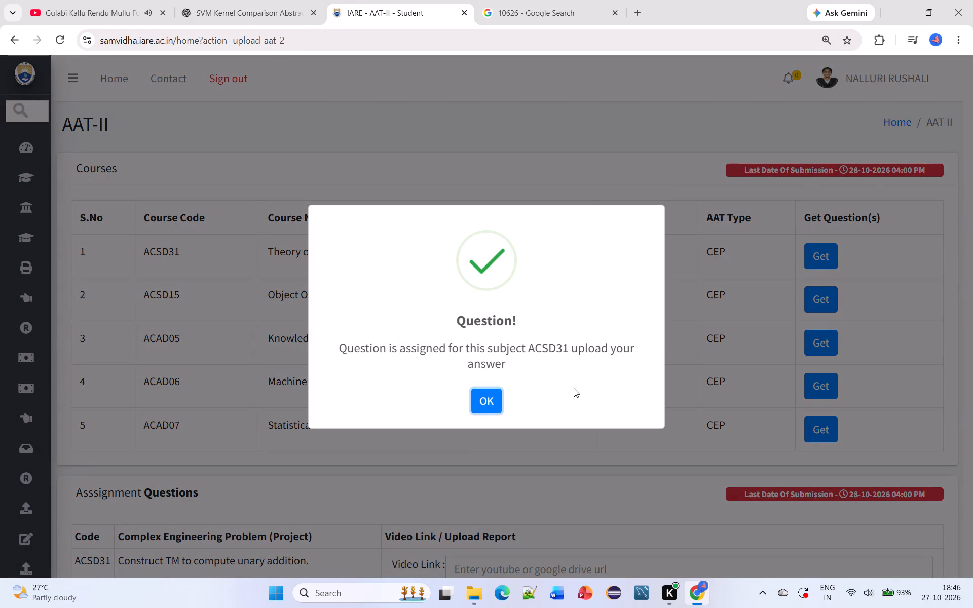
click(498, 393)
click(821, 300)
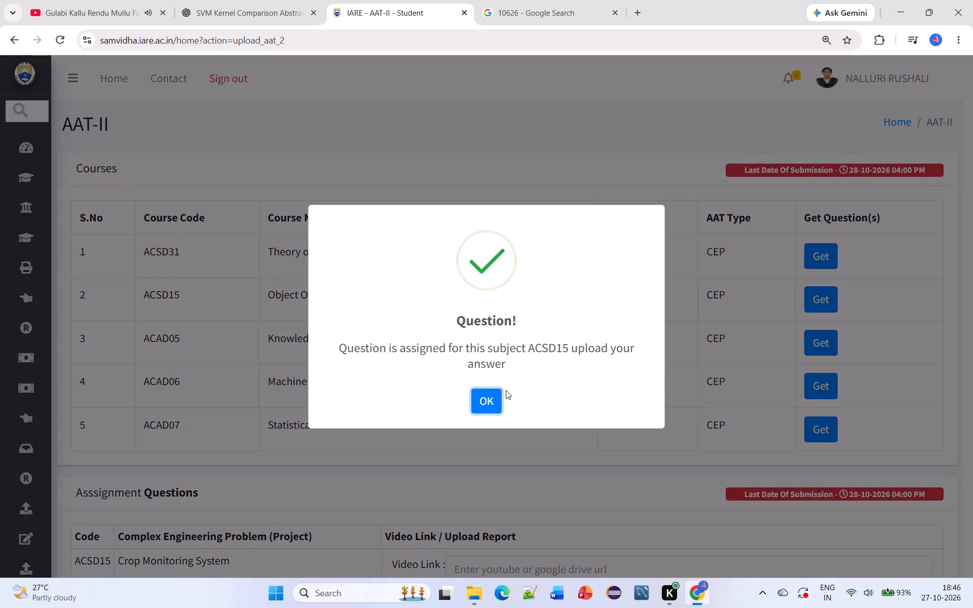
click(475, 405)
click(832, 340)
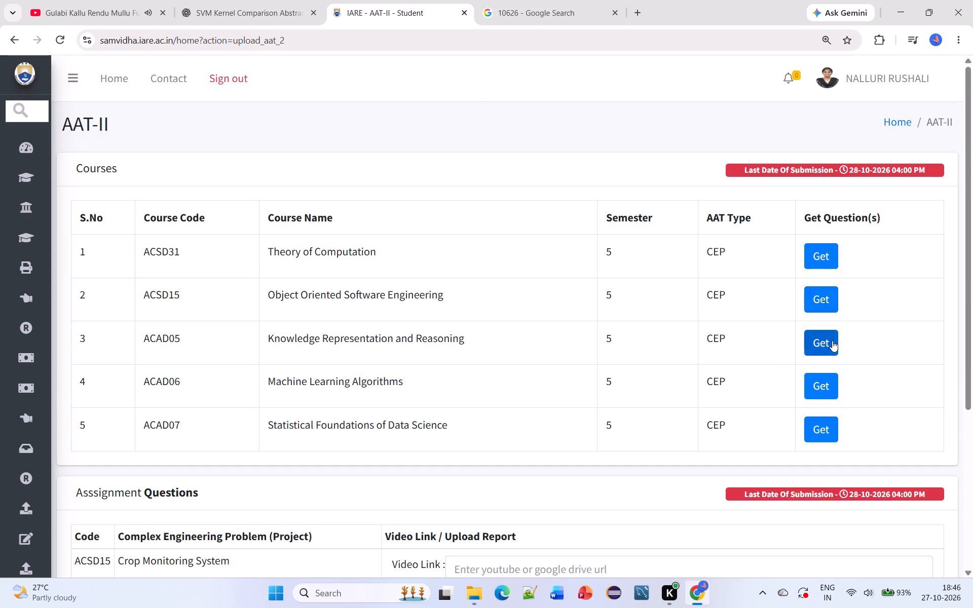
click(499, 402)
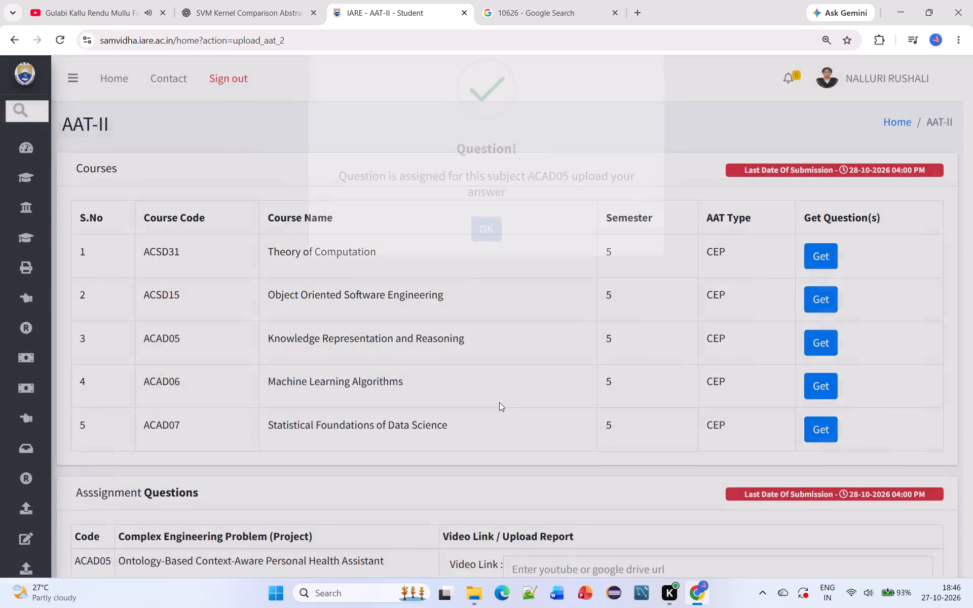
scroll(499, 402, down, 2)
click(564, 505)
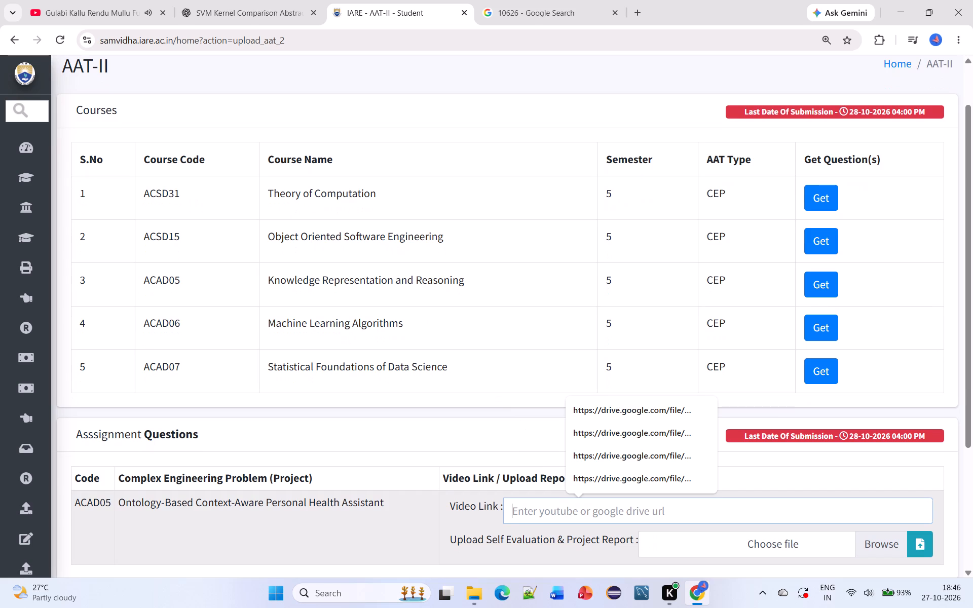
click(489, 416)
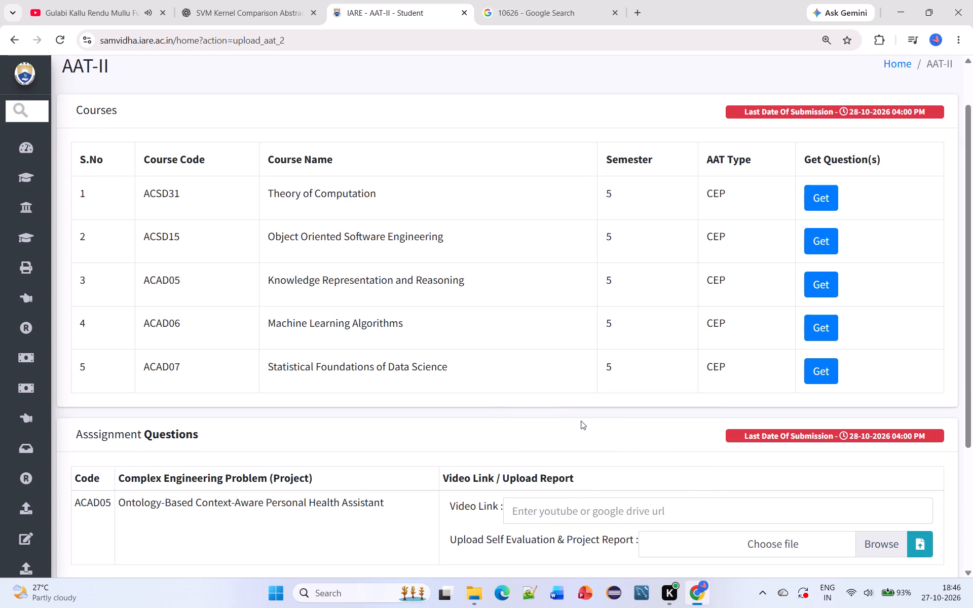
Get the AAT-II question of ACAD05 again and that of ACAD06 to check their complex engineering problems.
click(821, 280)
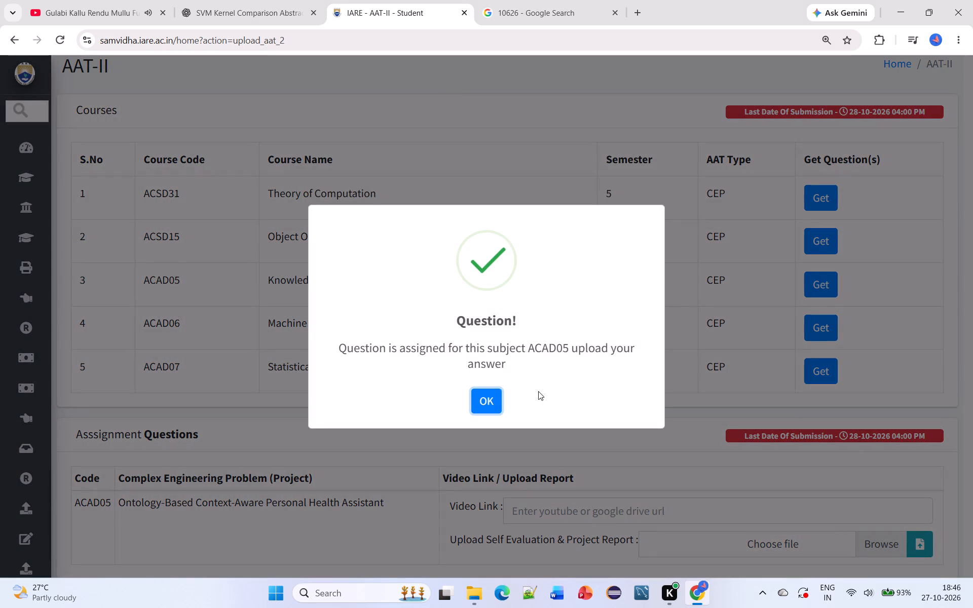
click(475, 396)
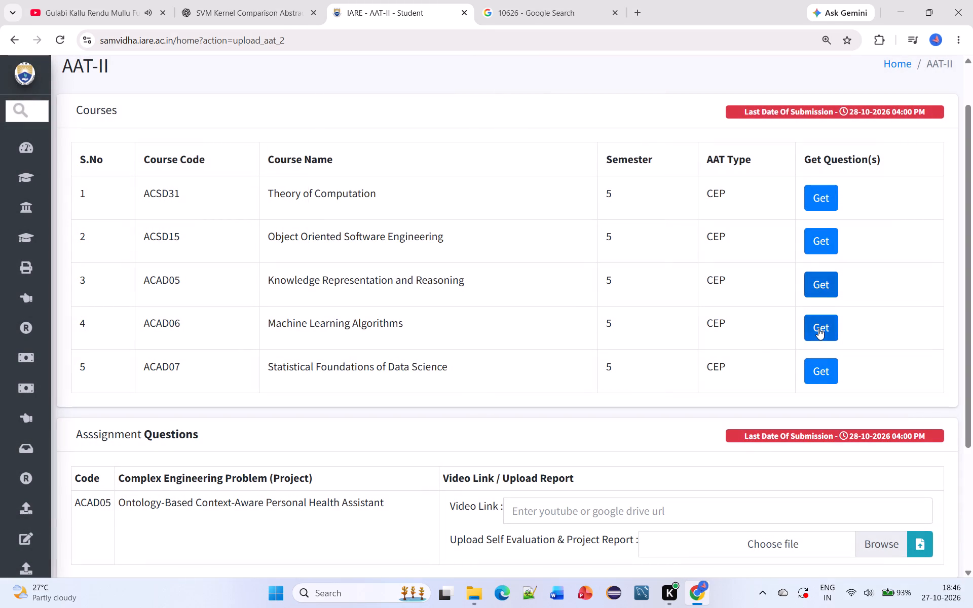
click(818, 328)
click(505, 400)
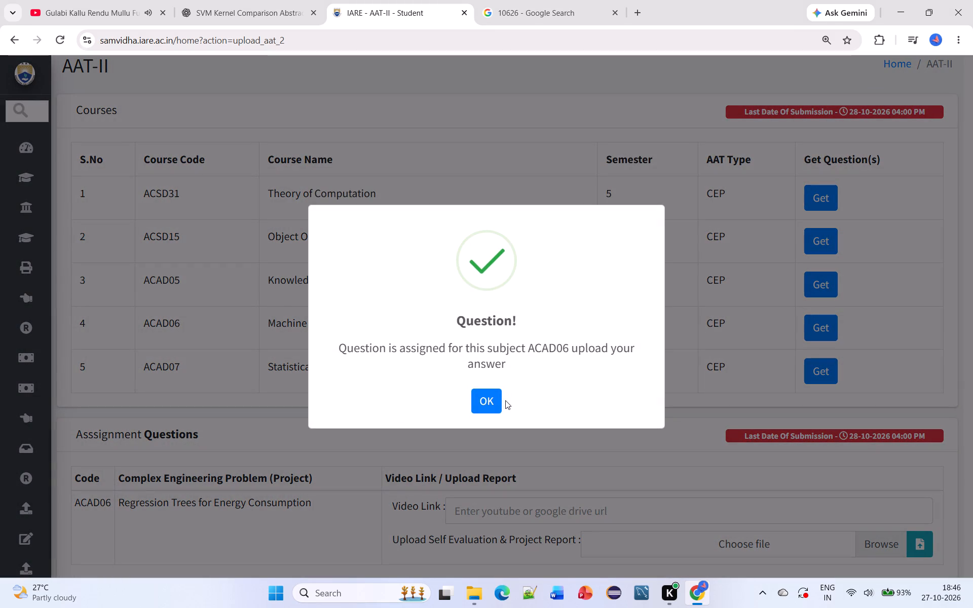
click(485, 399)
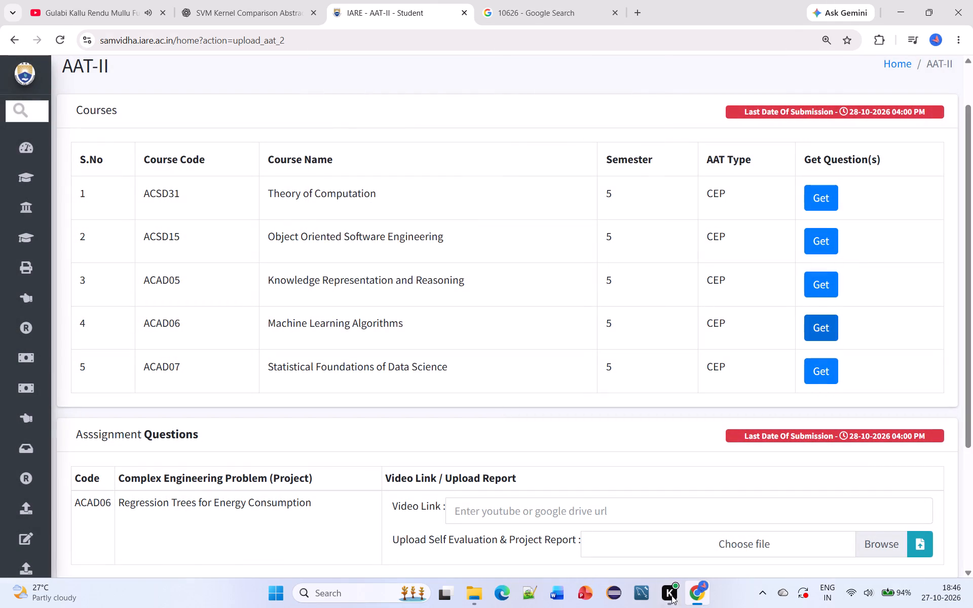
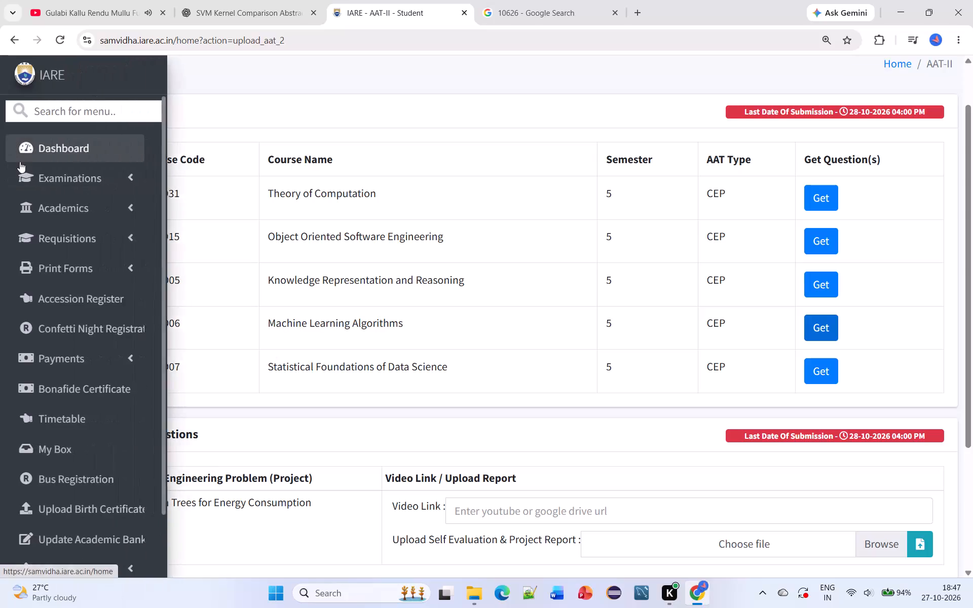
Pause the Gulabi Kallu Rendu Mullu music video playing on YouTube.
click(85, 0)
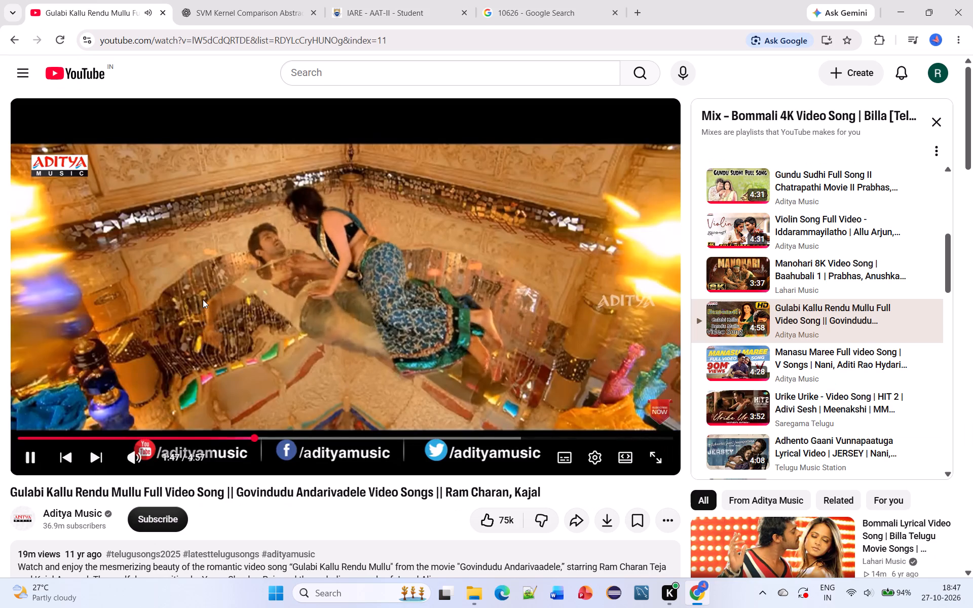
click(203, 299)
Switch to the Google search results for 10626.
click(578, 0)
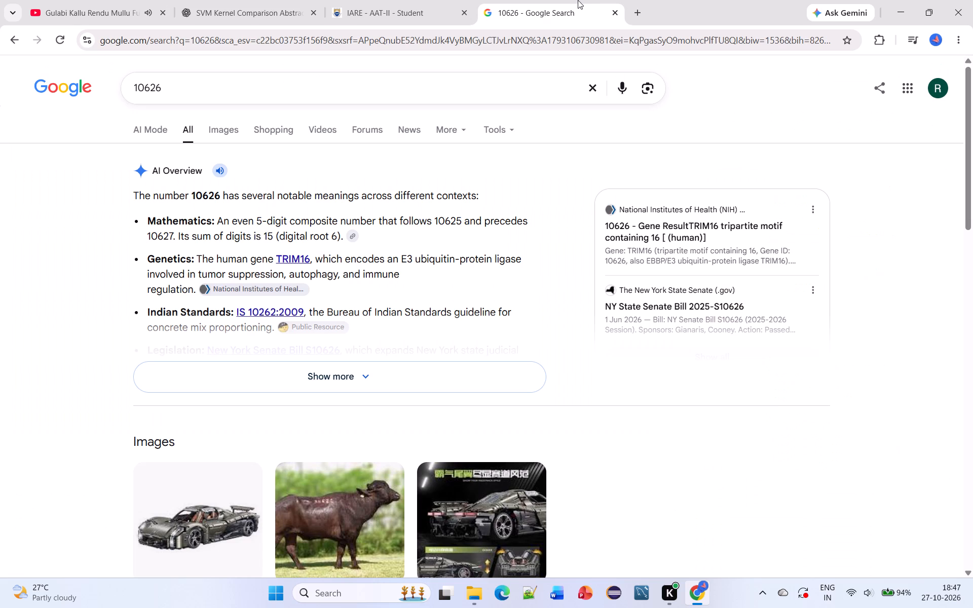